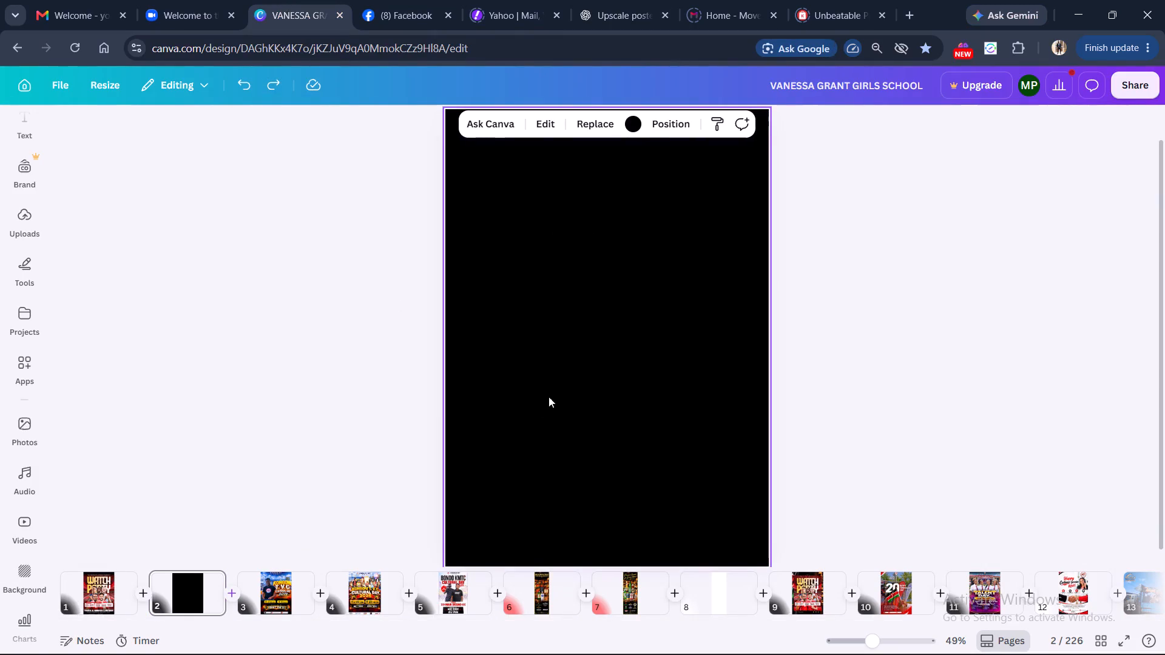
Paste the copied Form Four KCSE success poster image onto the black page 2 of the VANESSA GRANT GIRLS SCHOOL design.
right_click(564, 374)
click(602, 252)
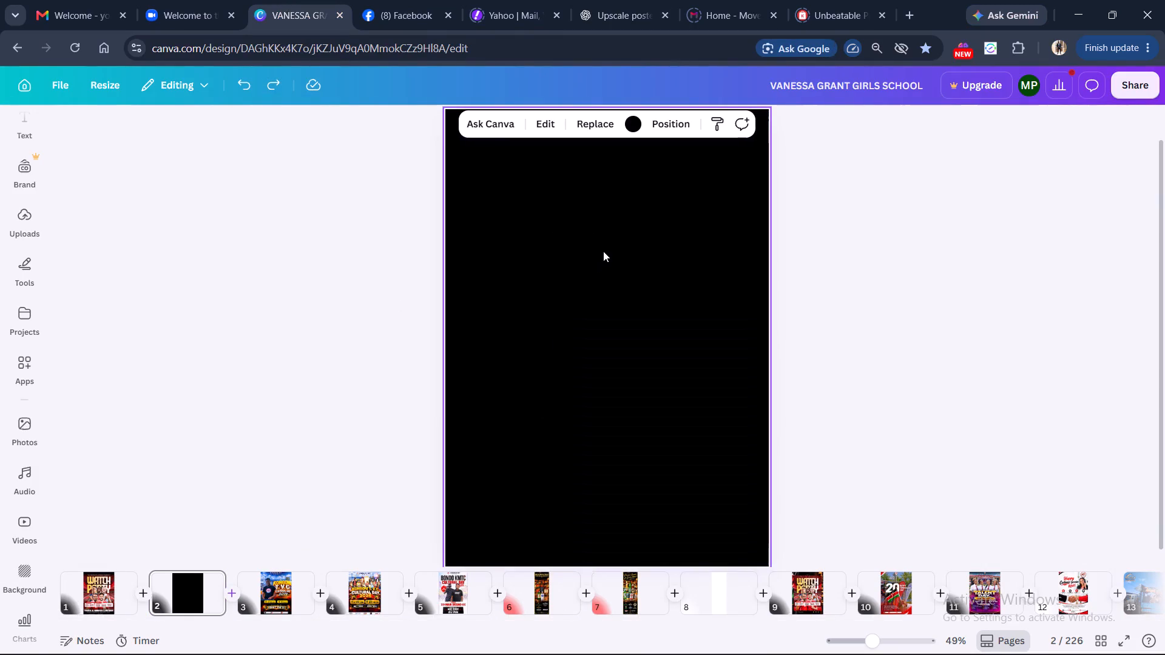
key(ctrl+v)
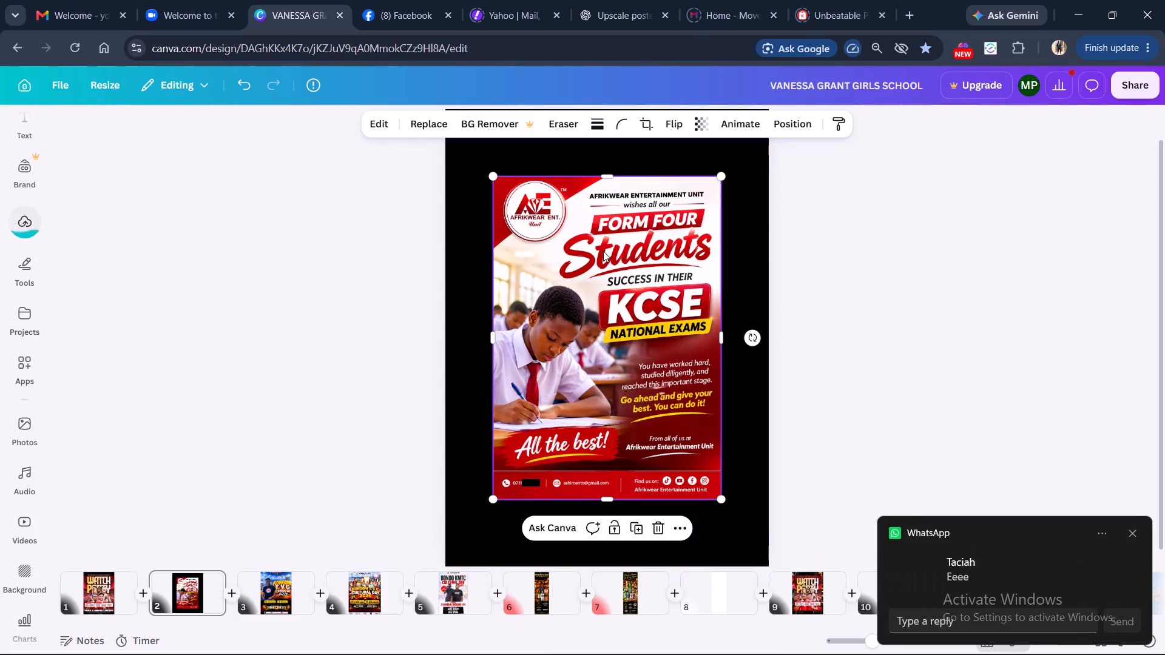
Enlarge the pasted KCSE poster image from opposite corners so that it fills the whole page, and deselect it.
scroll(742, 316, up, 1)
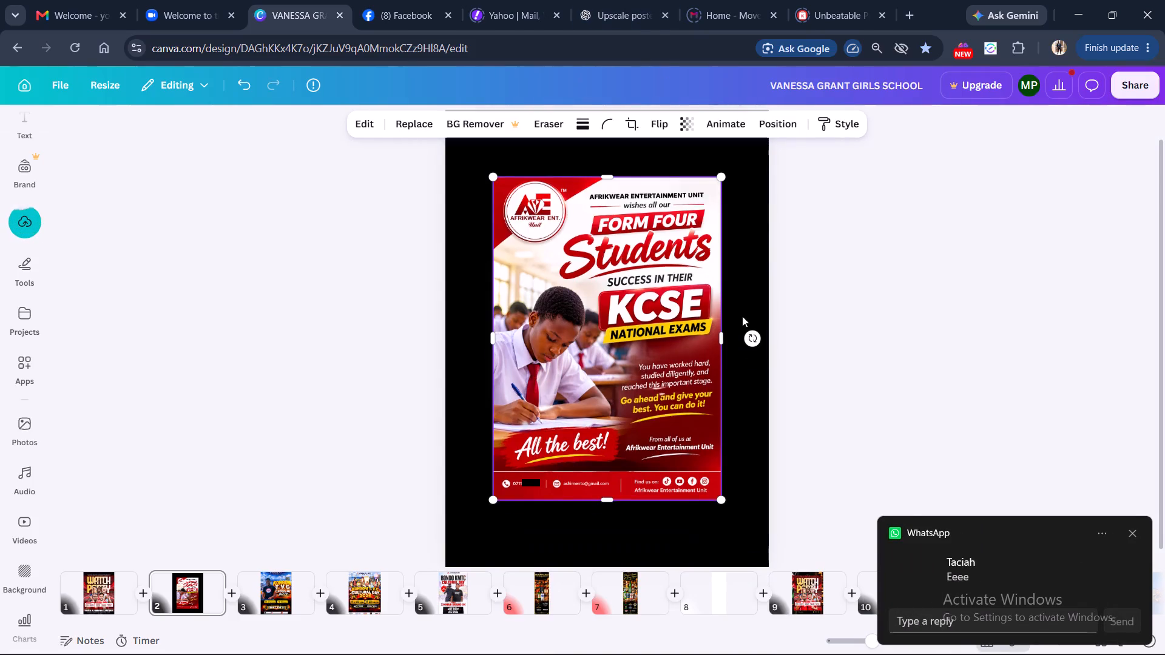
scroll(745, 314, up, 1)
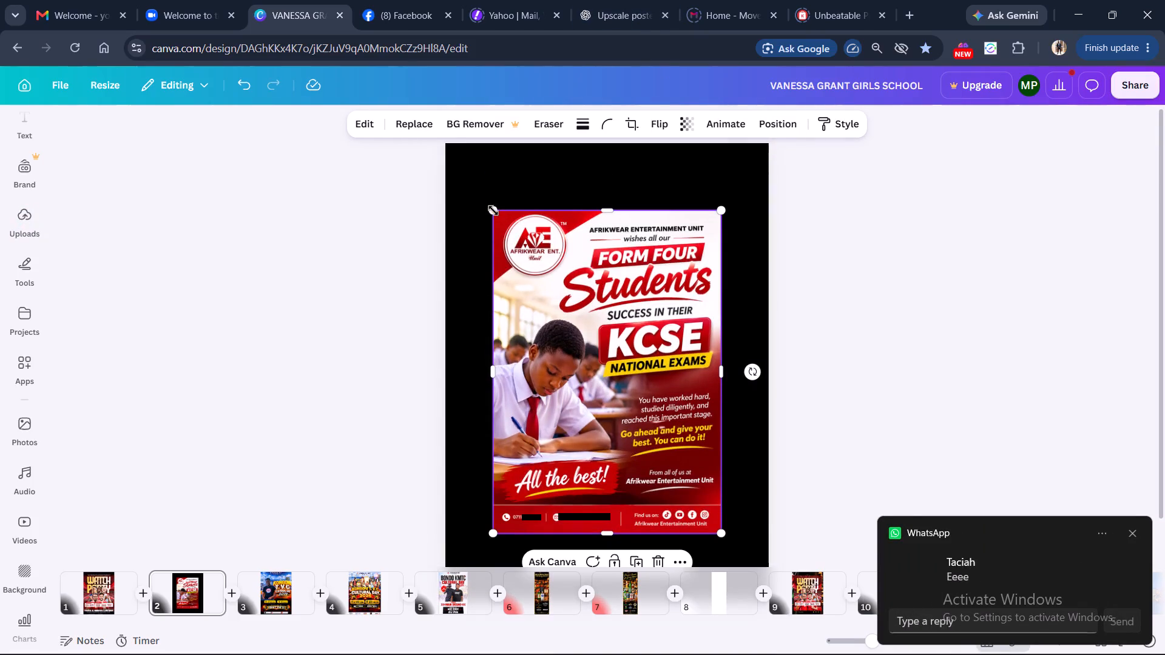
drag(493, 210, 420, 164)
scroll(833, 430, down, 3)
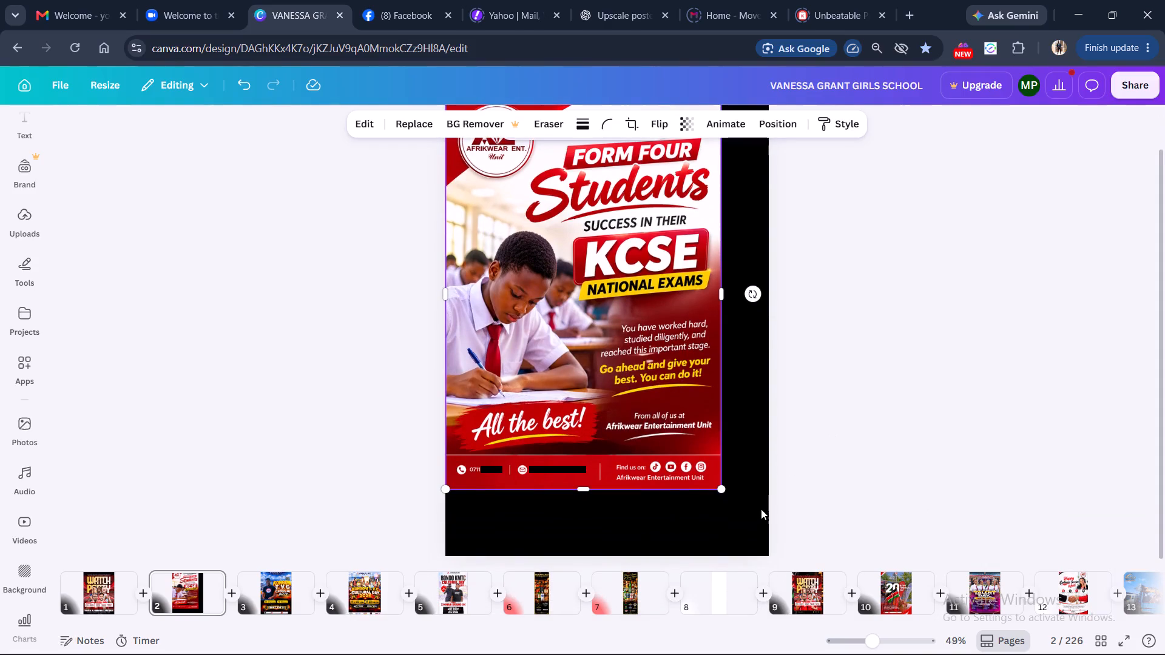
drag(724, 492, 748, 525)
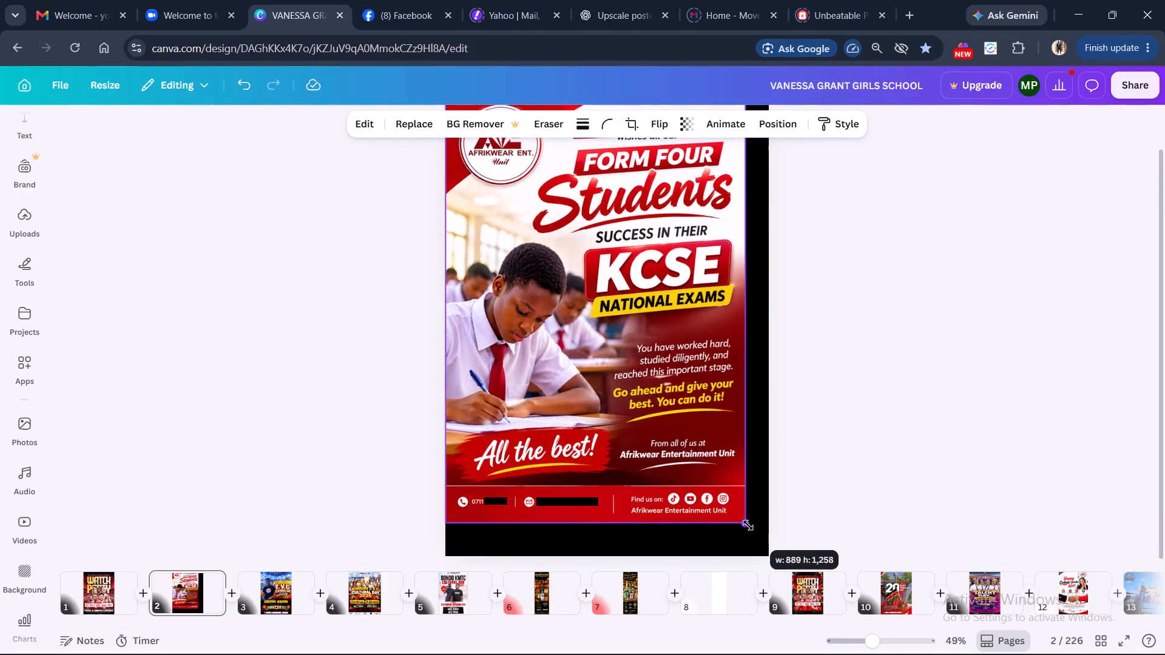
drag(748, 525, 769, 560)
click(805, 472)
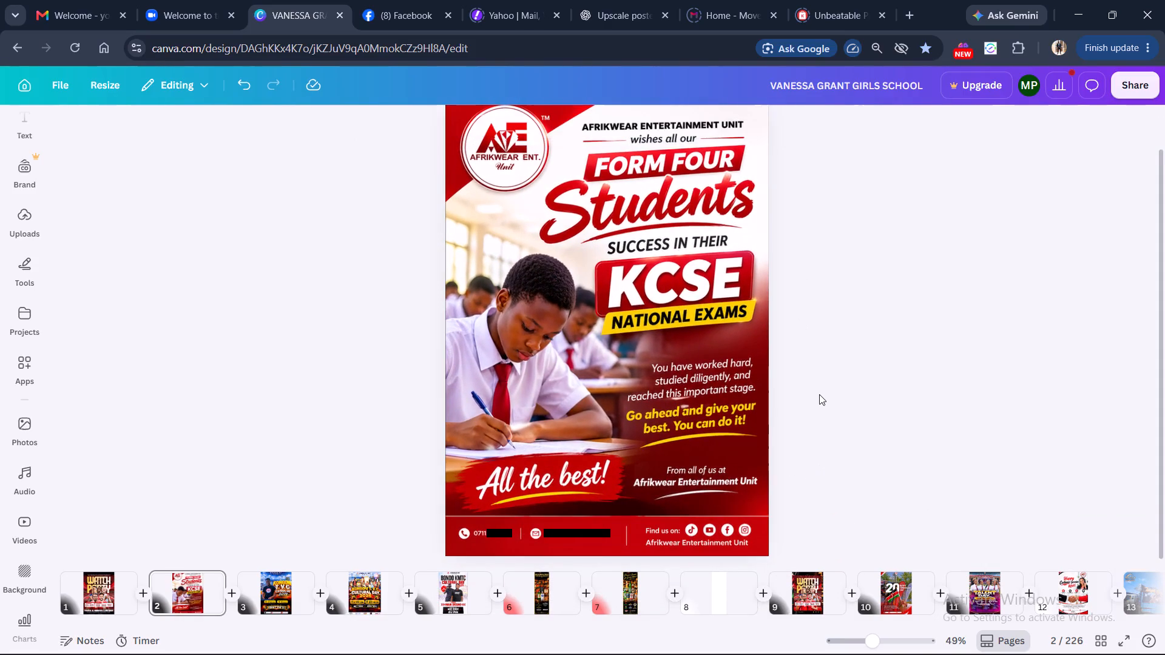
Duplicate the KCSE poster image on page 2 of the VANESSA GRANT GIRLS SCHOOL design in Canva.
scroll(819, 394, up, 2)
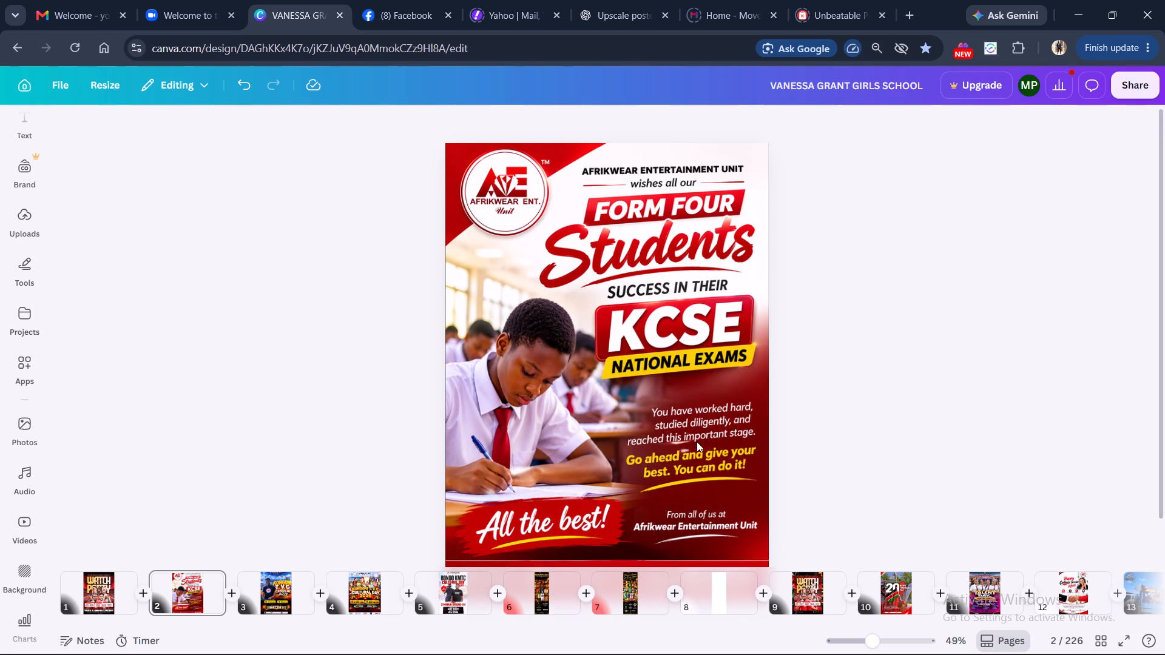
click(530, 361)
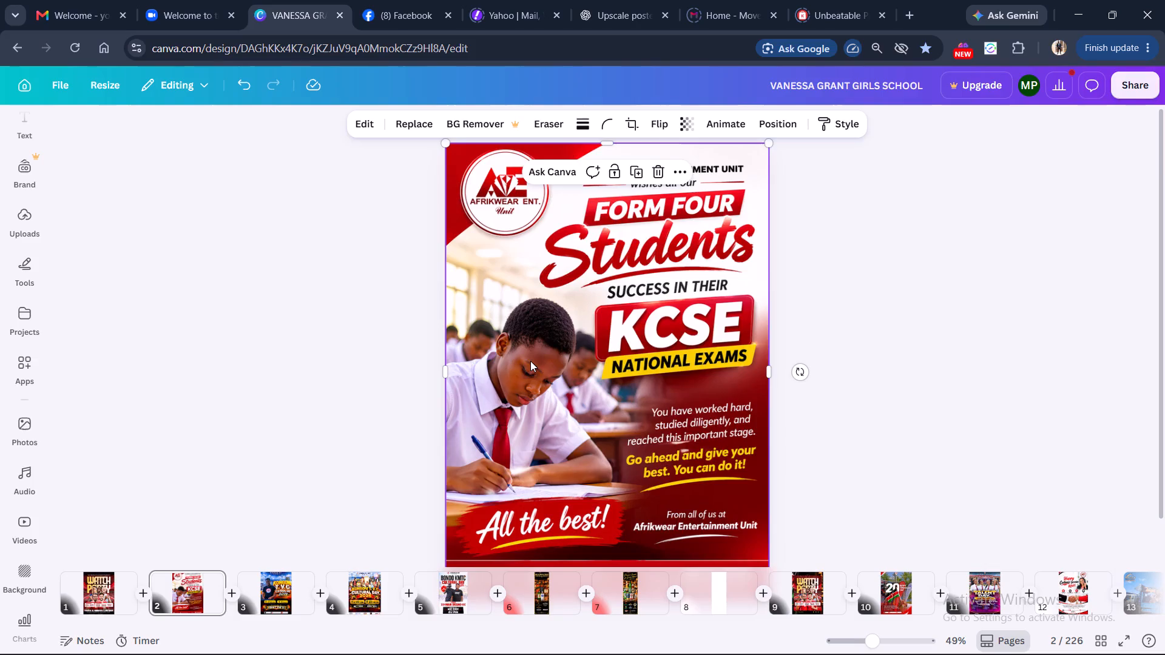
key(ctrl+c)
key(ctrl+v)
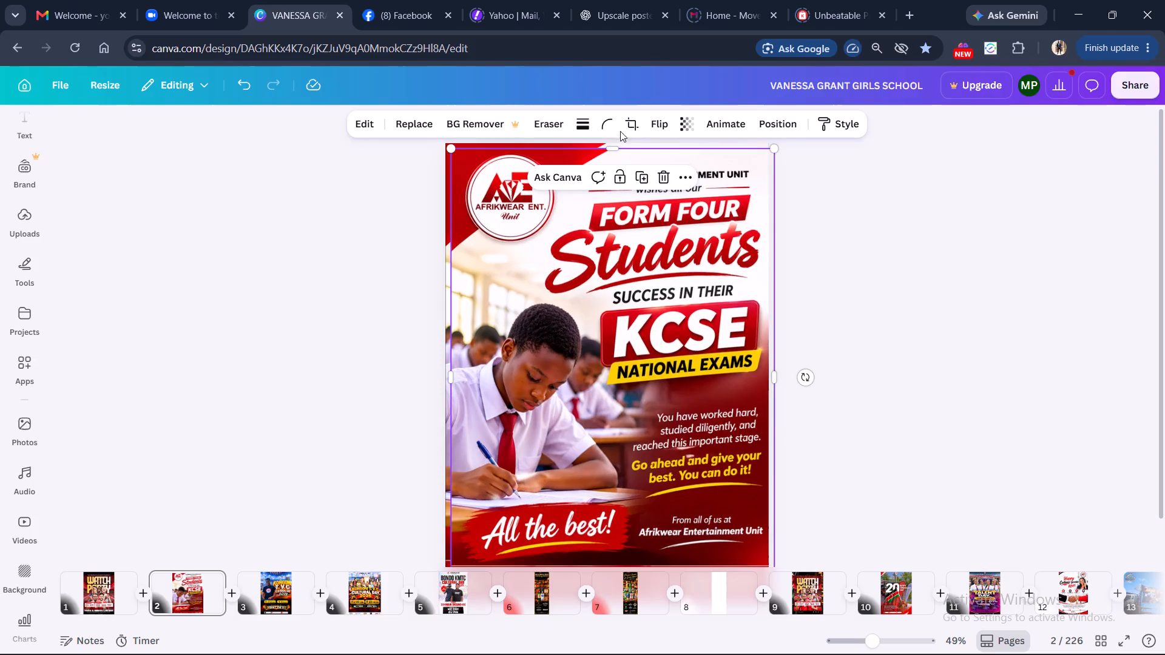
Crop the duplicated poster image down to a small blank off-white strip usable as a cover patch.
drag(643, 496, 641, 468)
drag(638, 479, 638, 422)
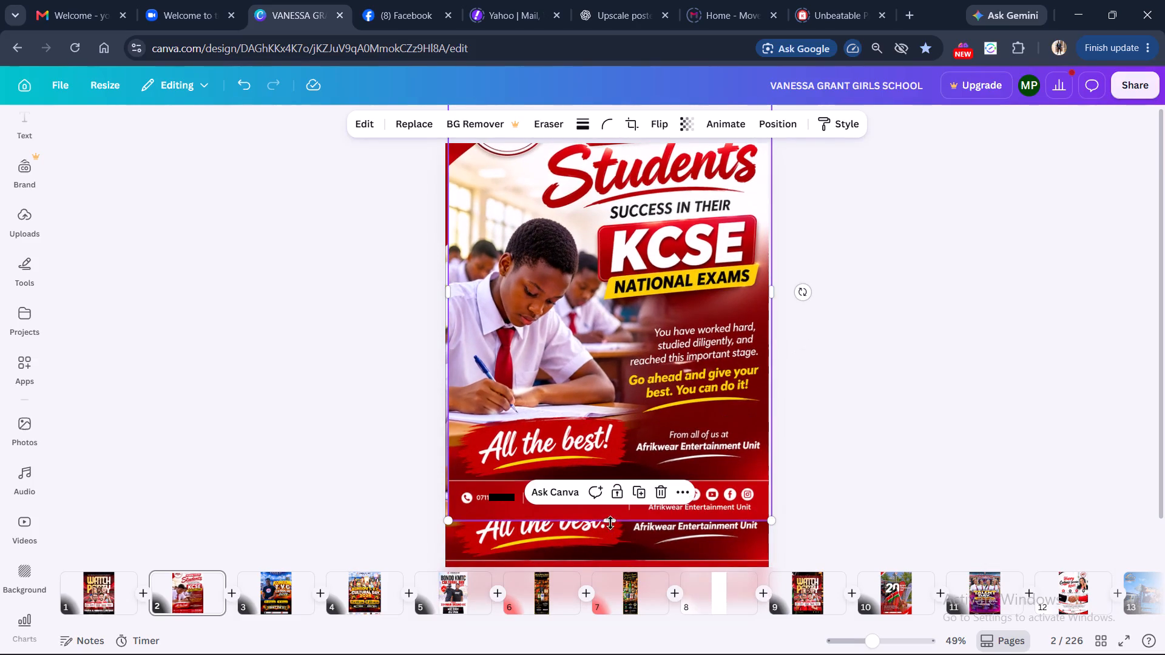
drag(610, 523, 608, 235)
scroll(606, 215, up, 2)
drag(621, 196, 620, 328)
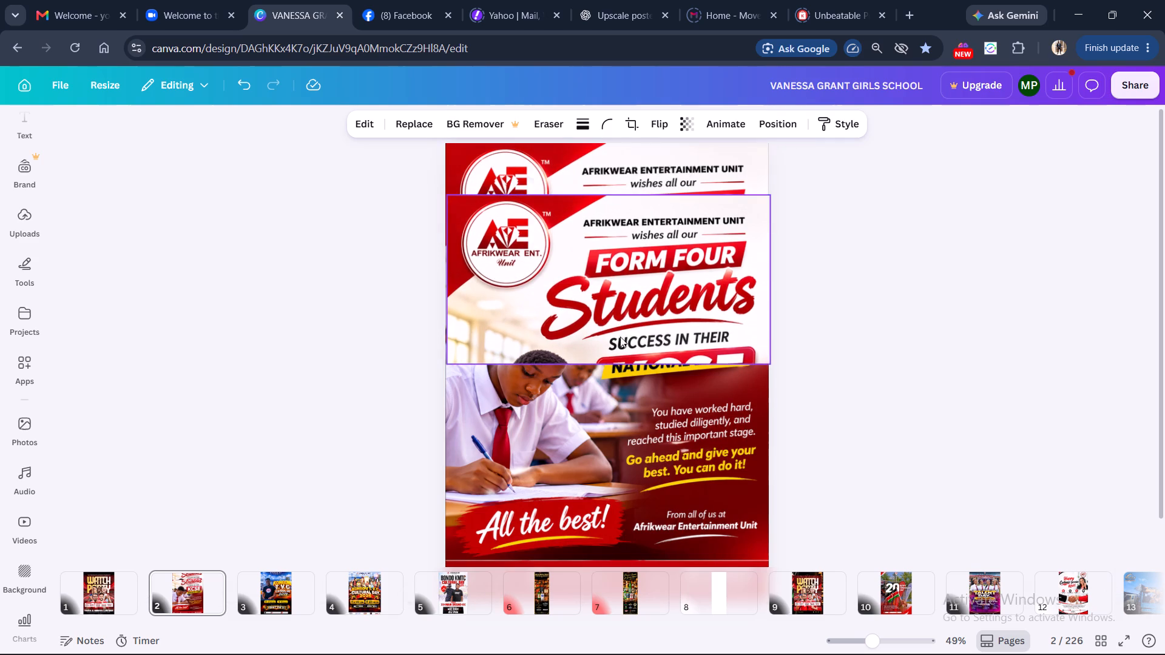
drag(615, 365, 630, 215)
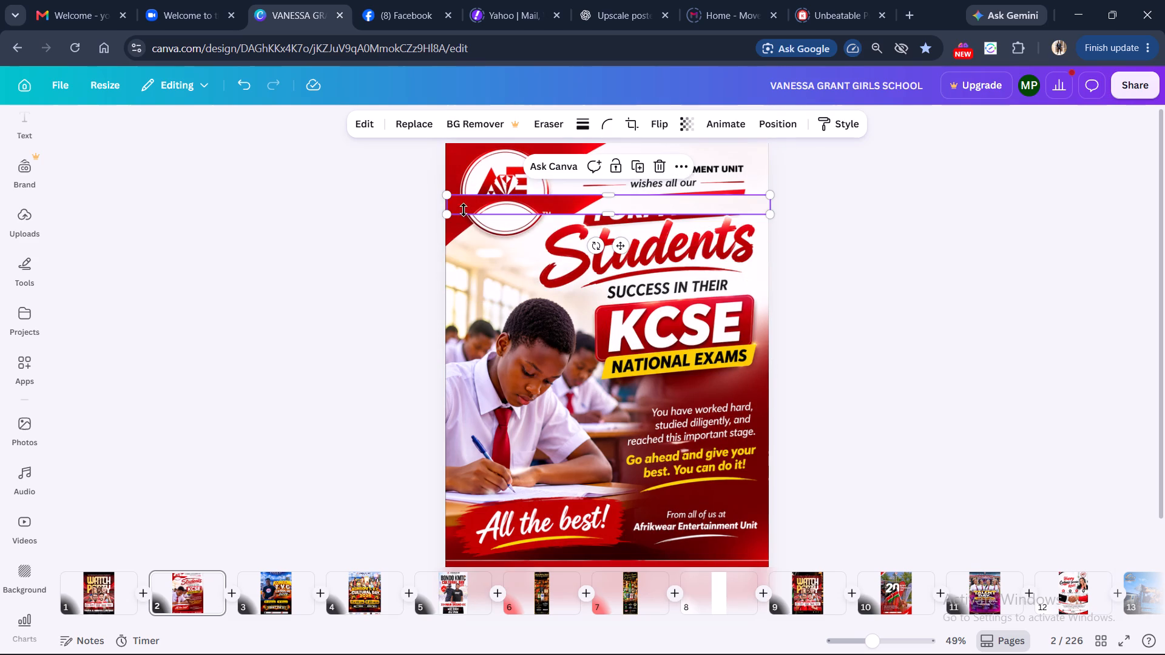
drag(449, 204, 615, 207)
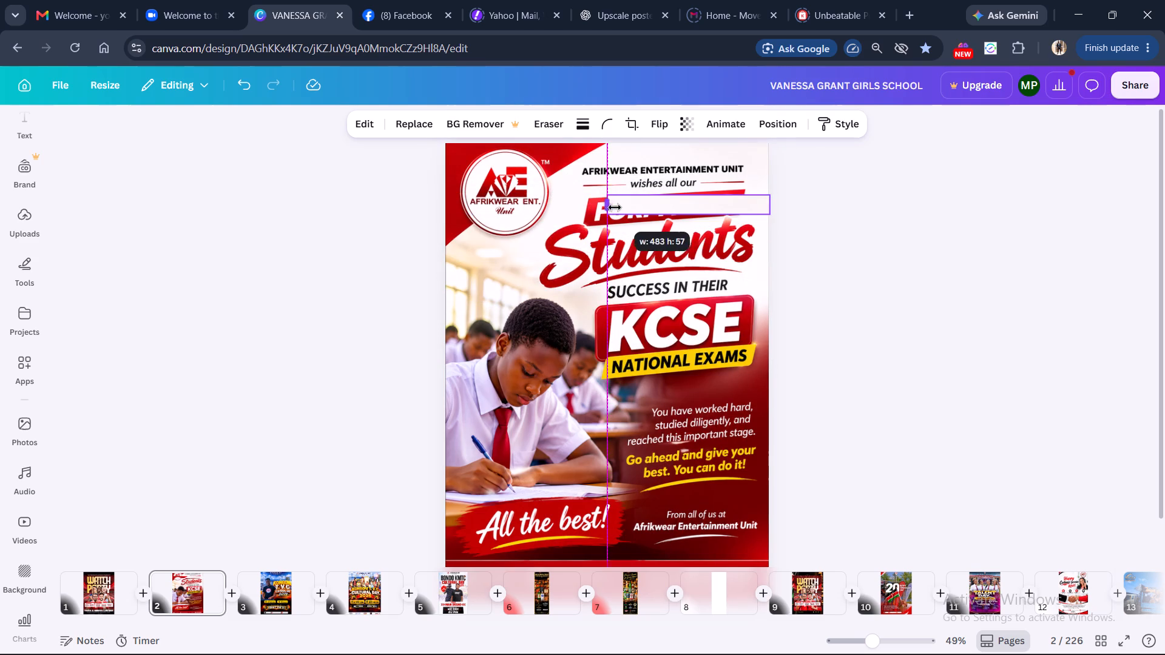
drag(615, 207, 622, 207)
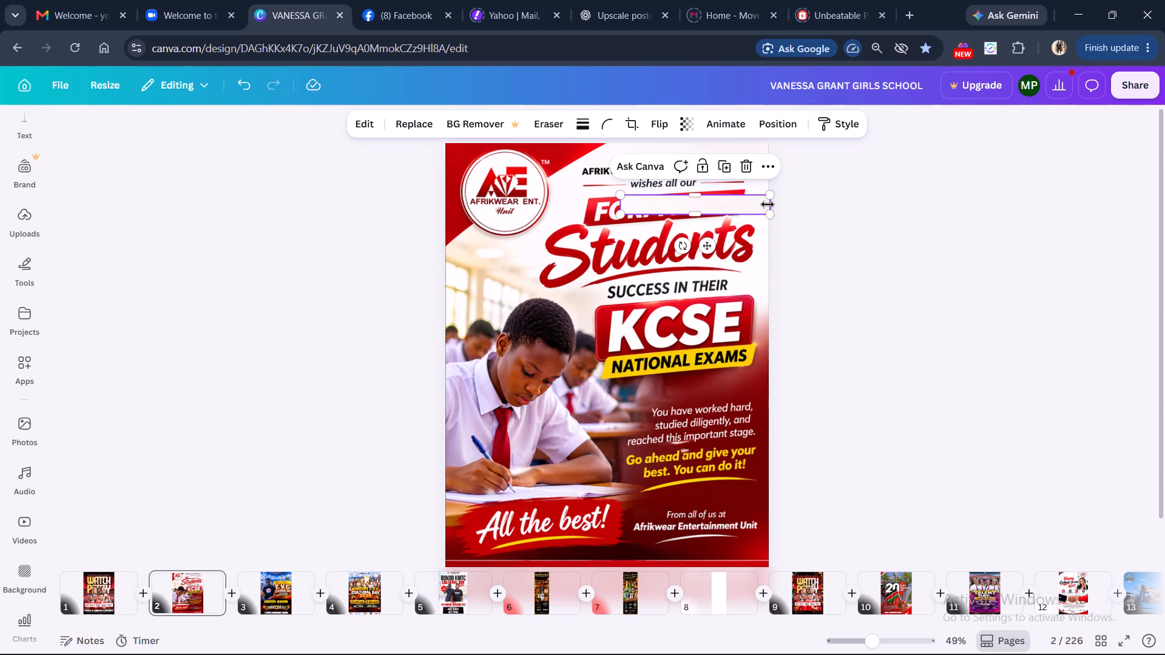
drag(768, 204, 678, 200)
scroll(670, 207, up, 2)
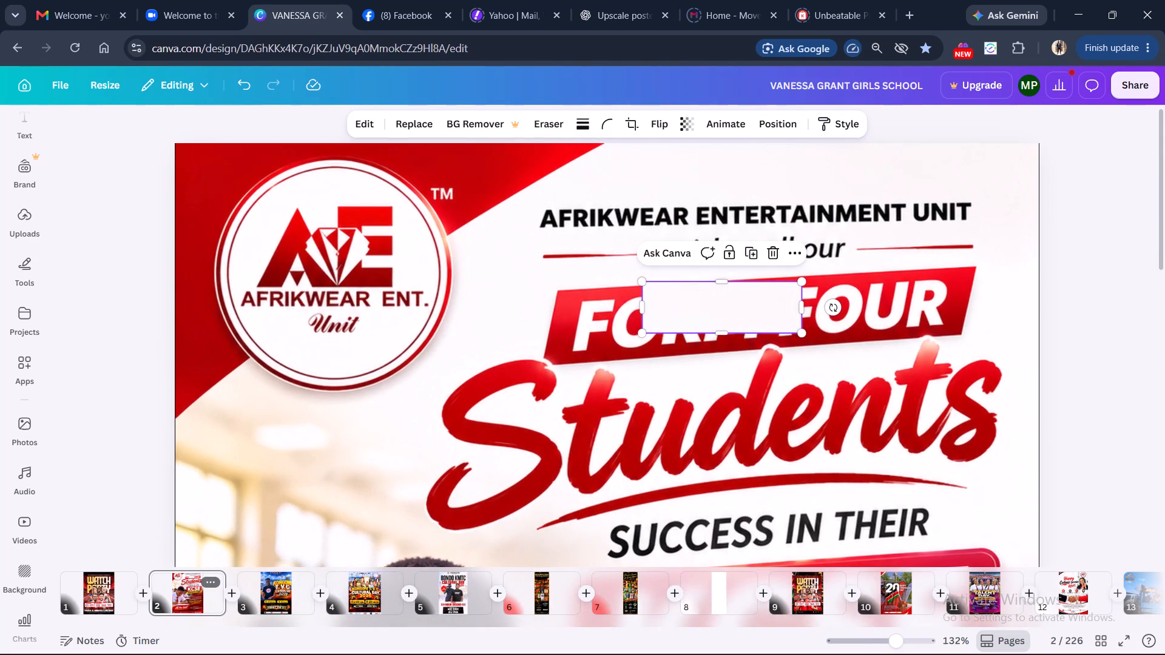
drag(720, 337, 714, 315)
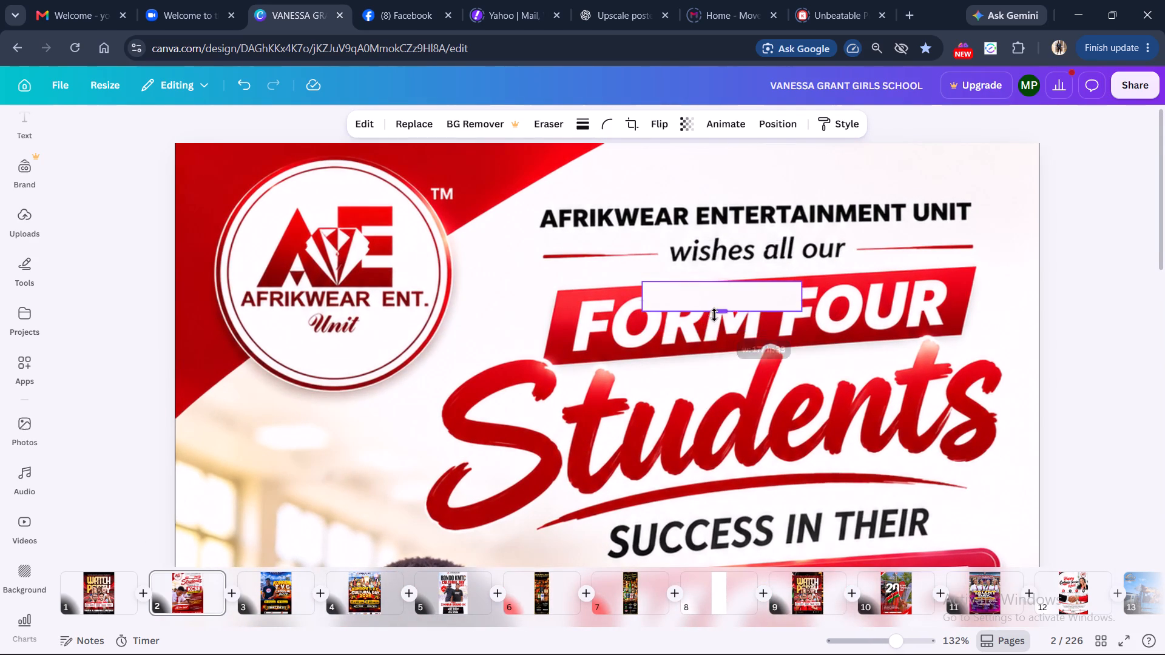
drag(714, 315, 709, 309)
Place the blank patch over "wishes all our", tilt it about -2°, and extend it until the whole phrase is hidden.
drag(696, 297, 741, 250)
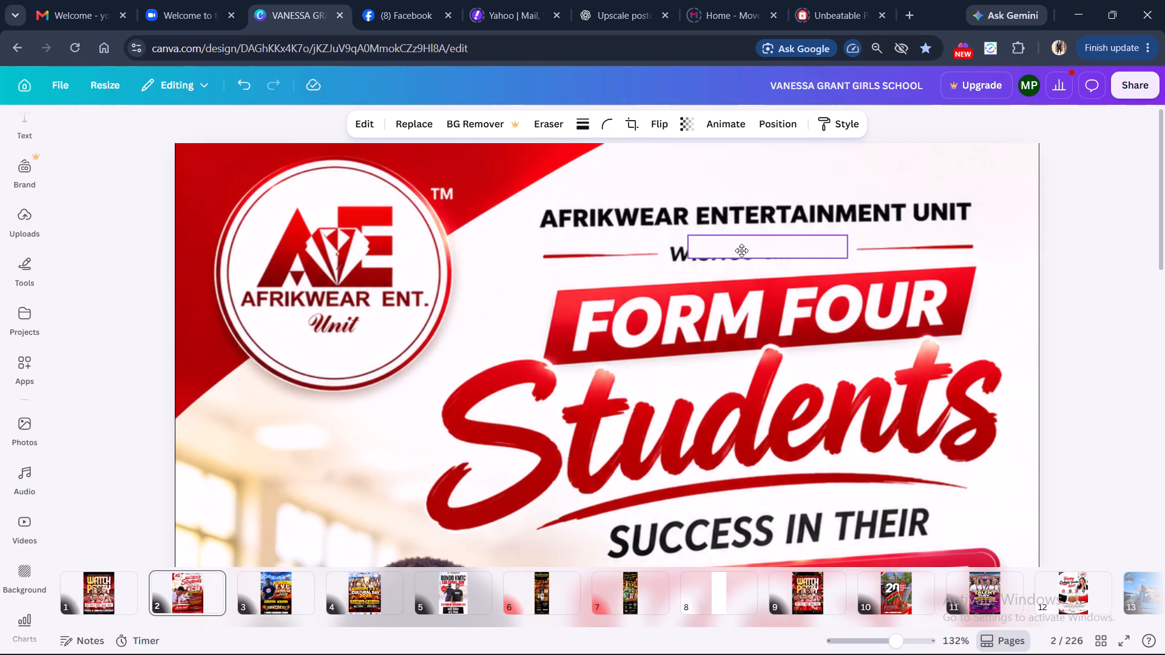
drag(741, 250, 734, 252)
click(740, 287)
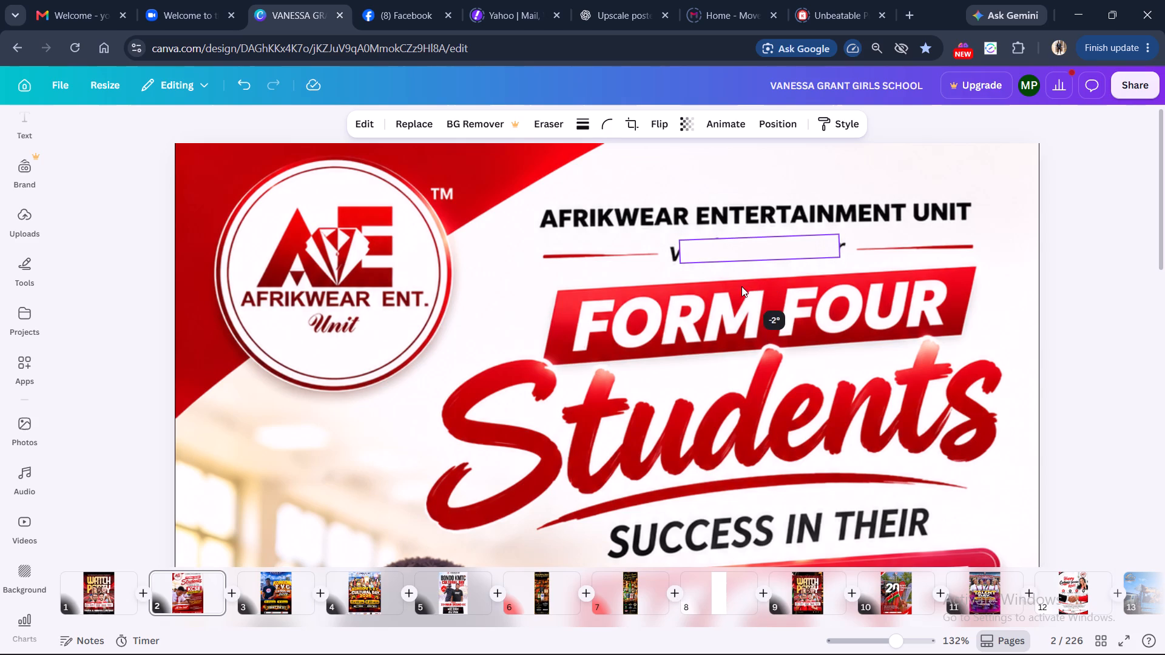
drag(681, 253, 669, 255)
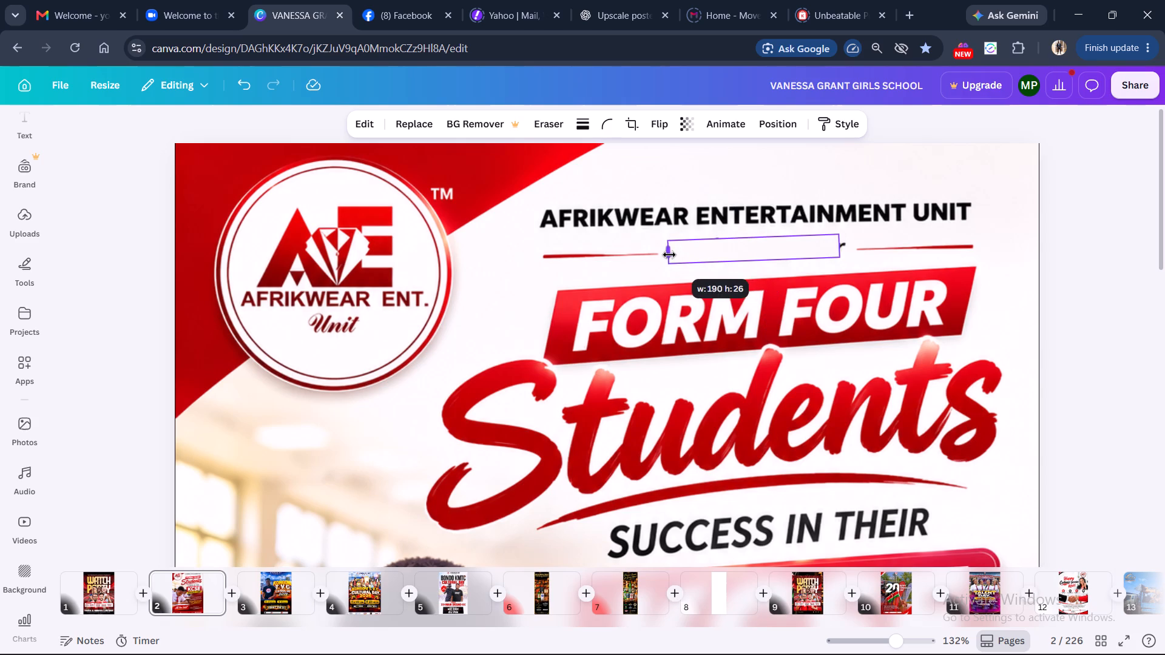
drag(669, 255, 669, 257)
drag(839, 247, 850, 246)
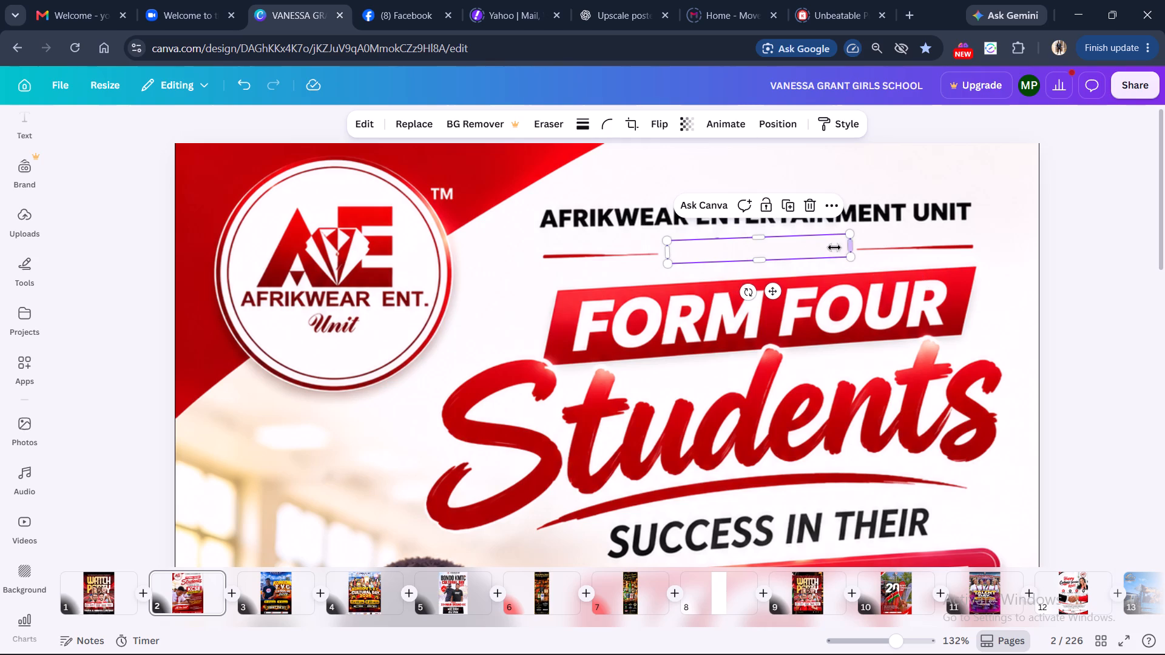
click(758, 237)
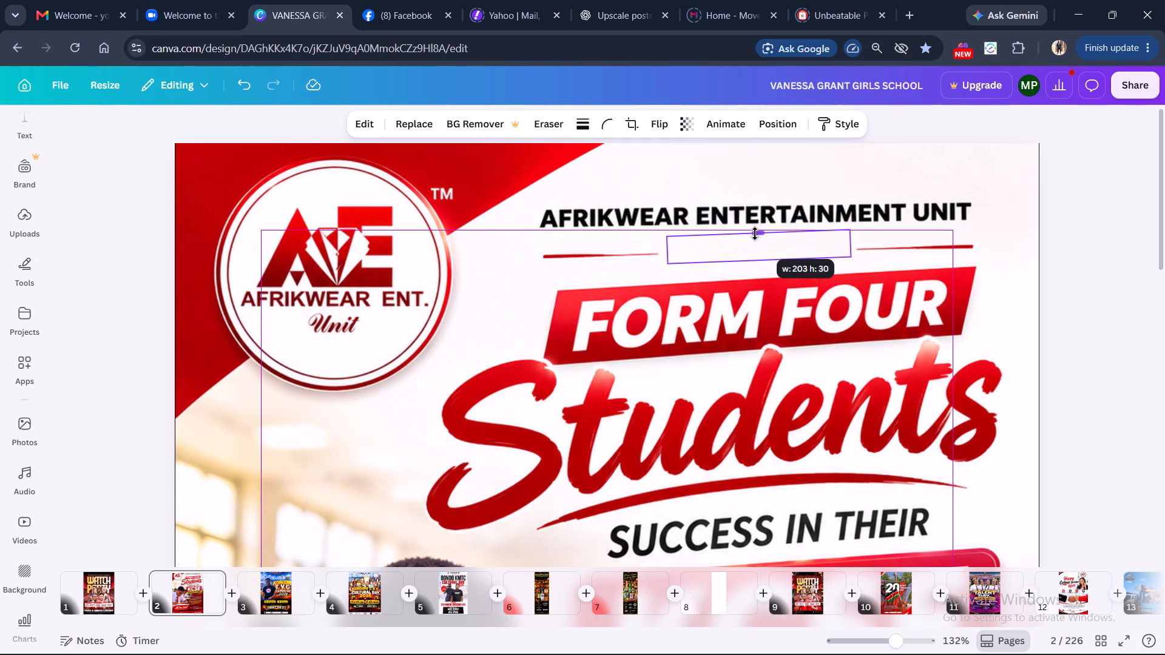
click(706, 272)
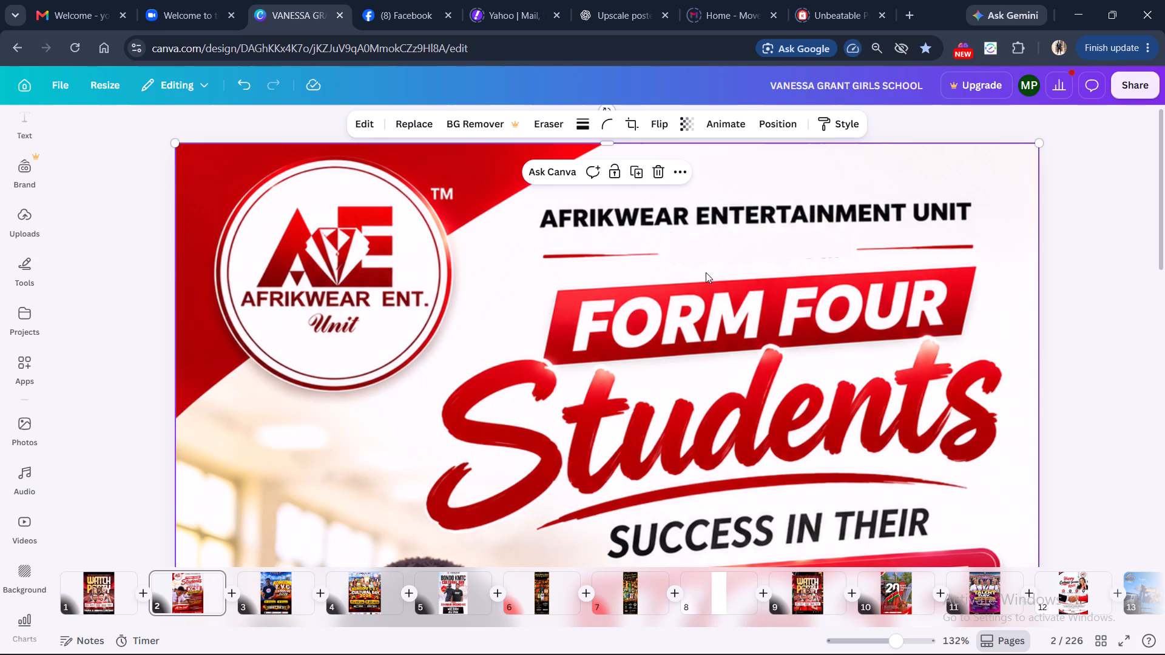
click(827, 245)
drag(760, 257, 761, 265)
click(642, 279)
scroll(22, 247, up, 12)
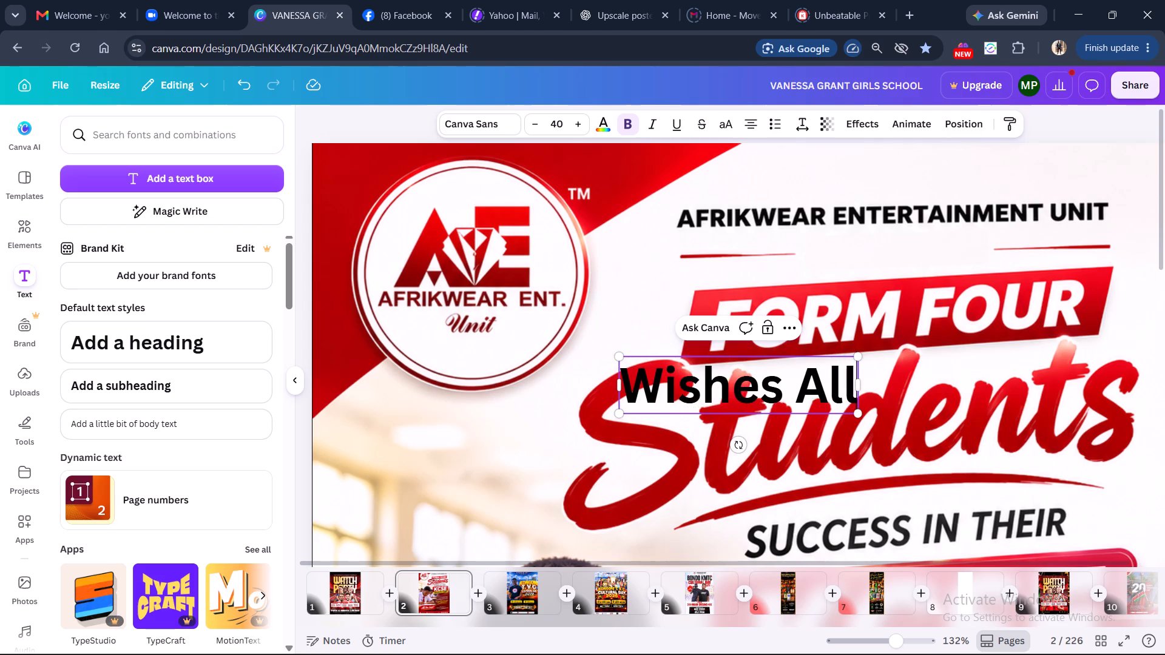
key(space)
text(tudents)
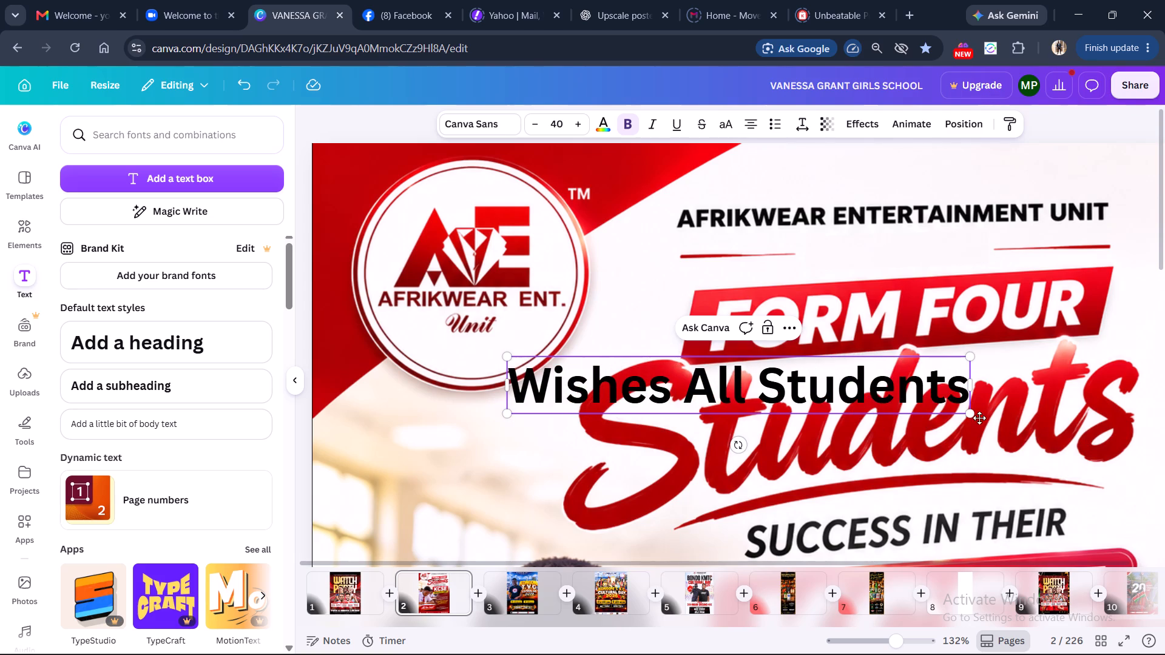
Shrink the "Wishes All Students" text to size 10 and place it between the thin red lines under AFRIKWEAR ENTERTAINMENT UNIT.
drag(969, 417, 630, 312)
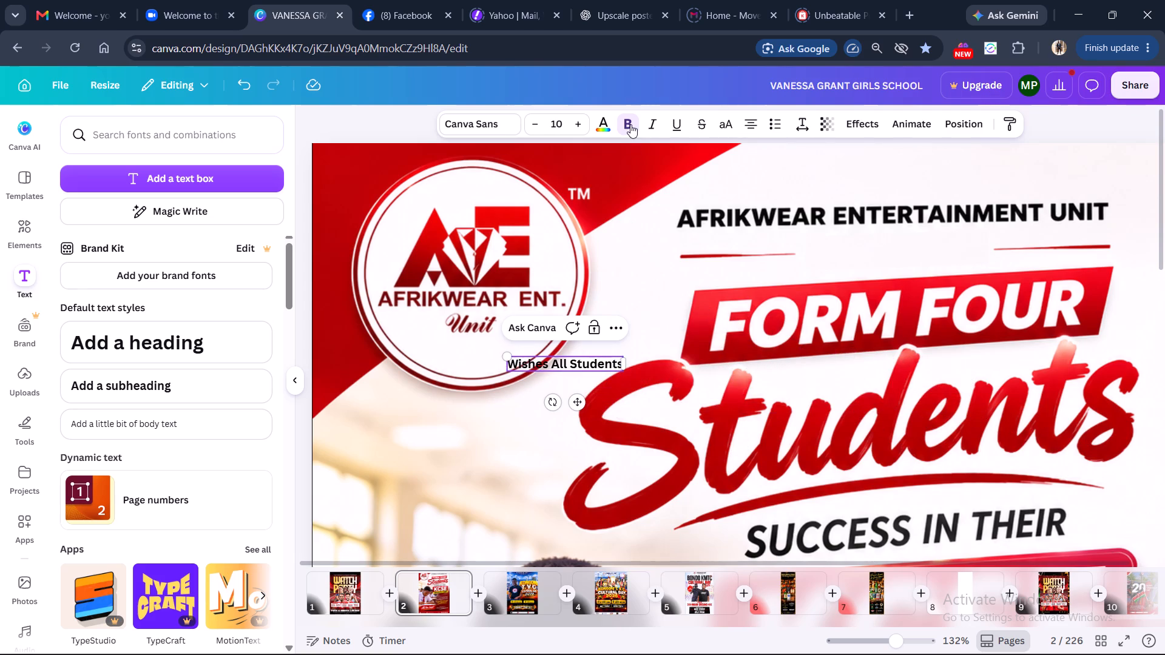
click(630, 124)
click(515, 409)
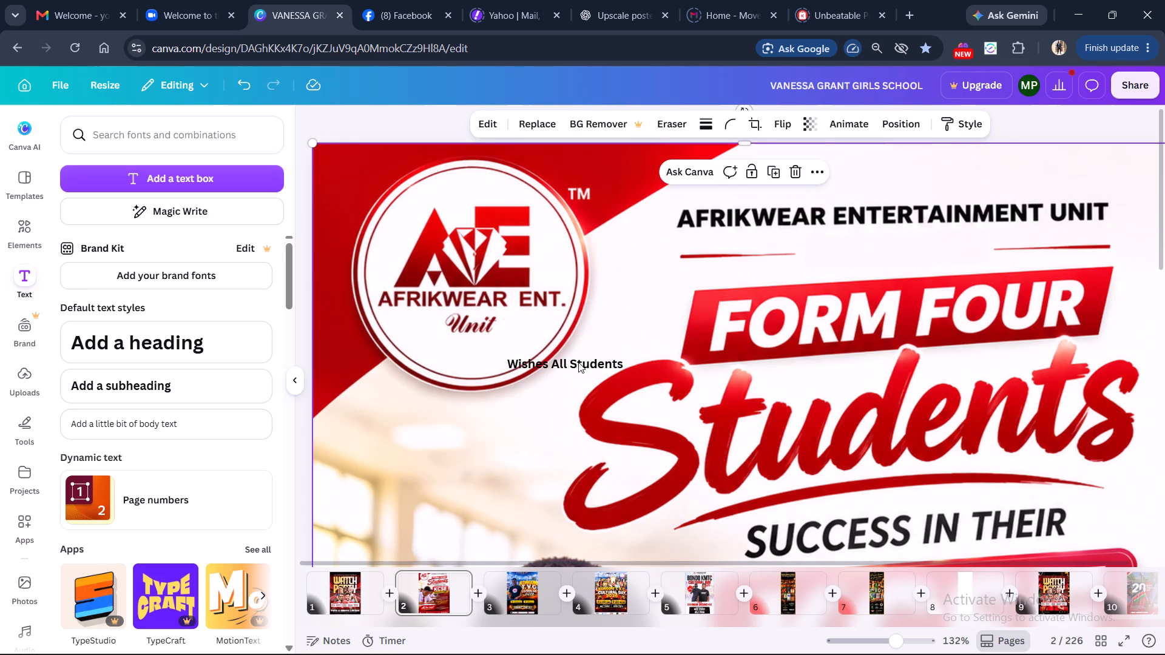
click(578, 362)
drag(572, 364, 921, 240)
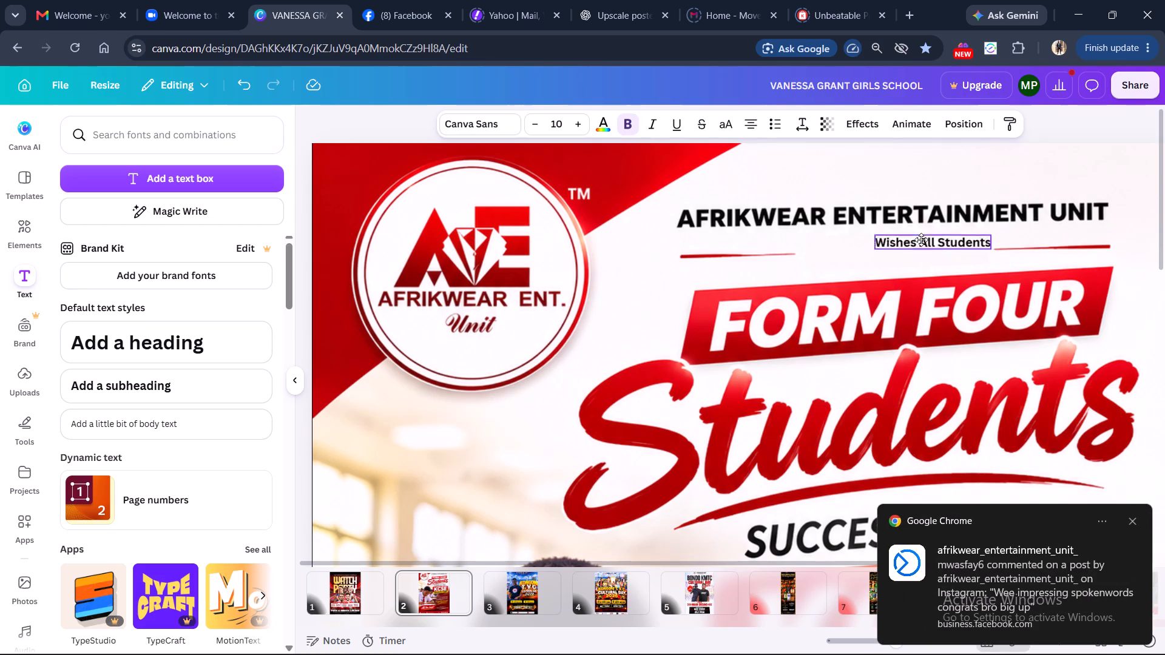
drag(921, 240, 909, 250)
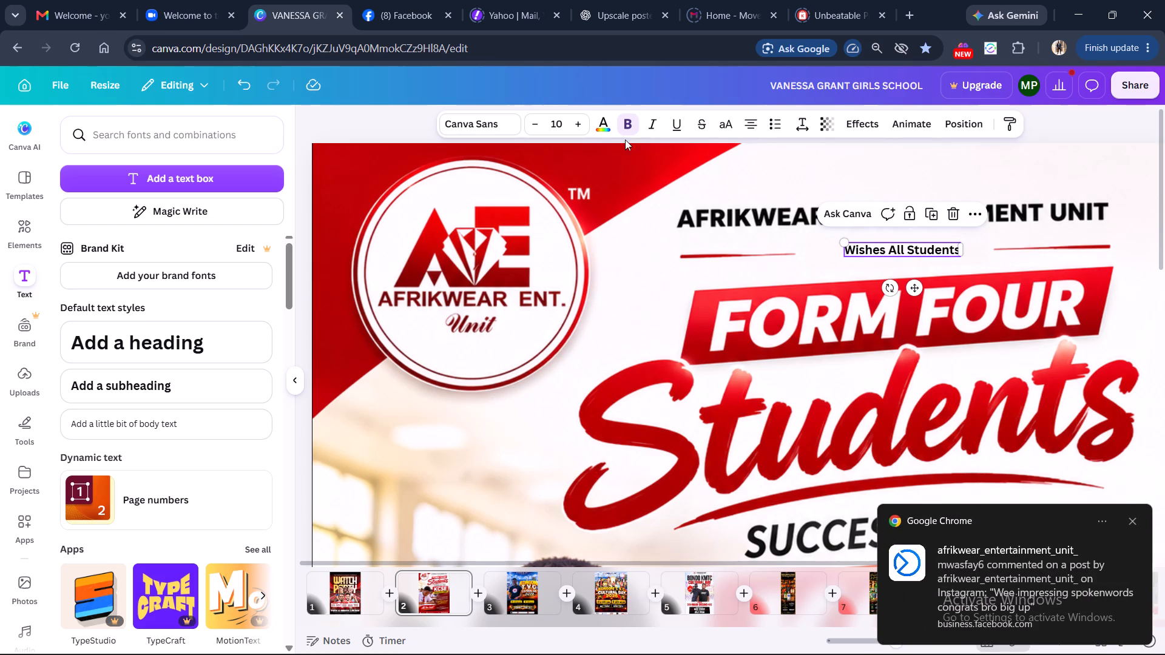
Remove the bold from "Wishes All Students", enlarge it to about size 11.9 and re-centre it between the red lines.
click(632, 121)
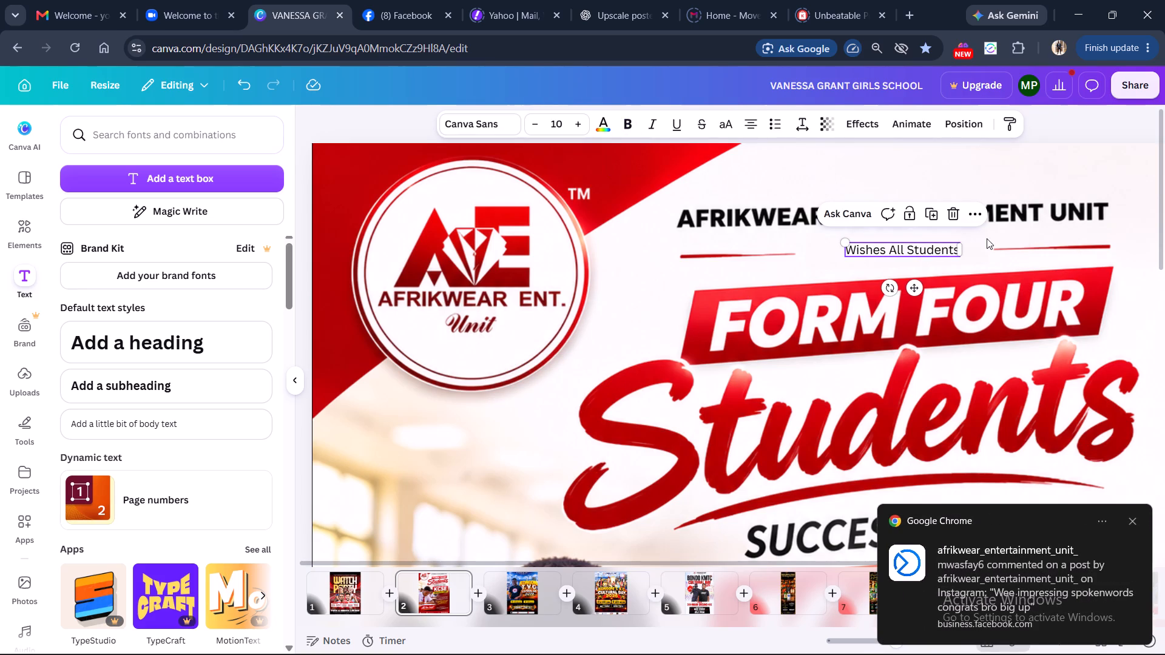
drag(847, 244, 825, 247)
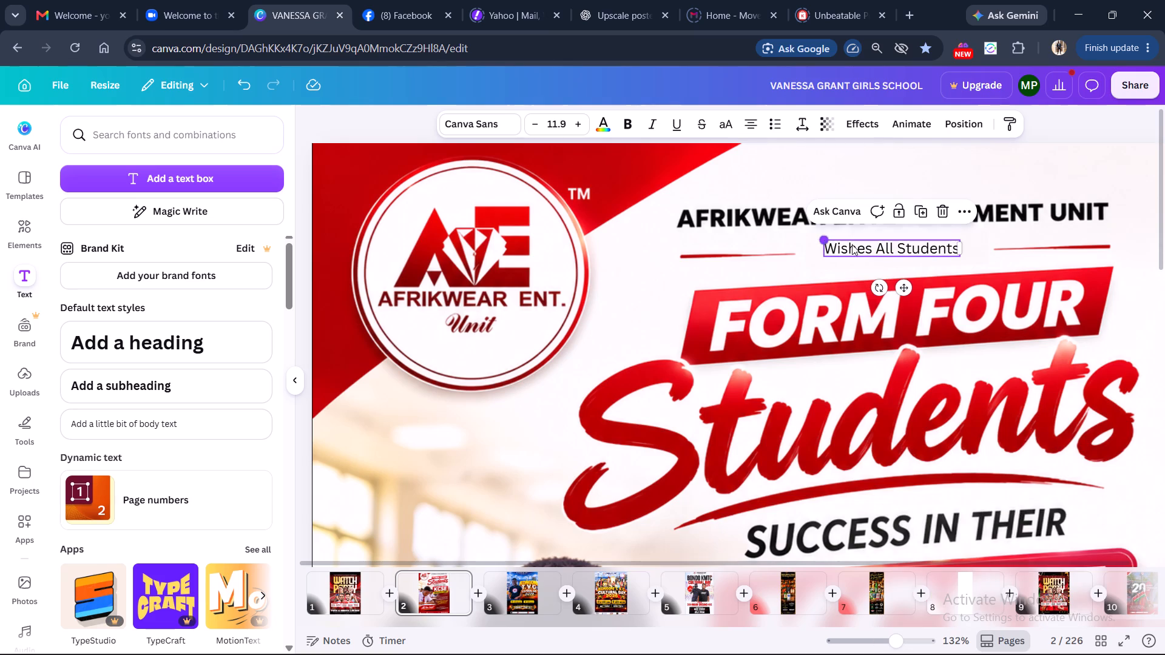
drag(862, 250, 856, 252)
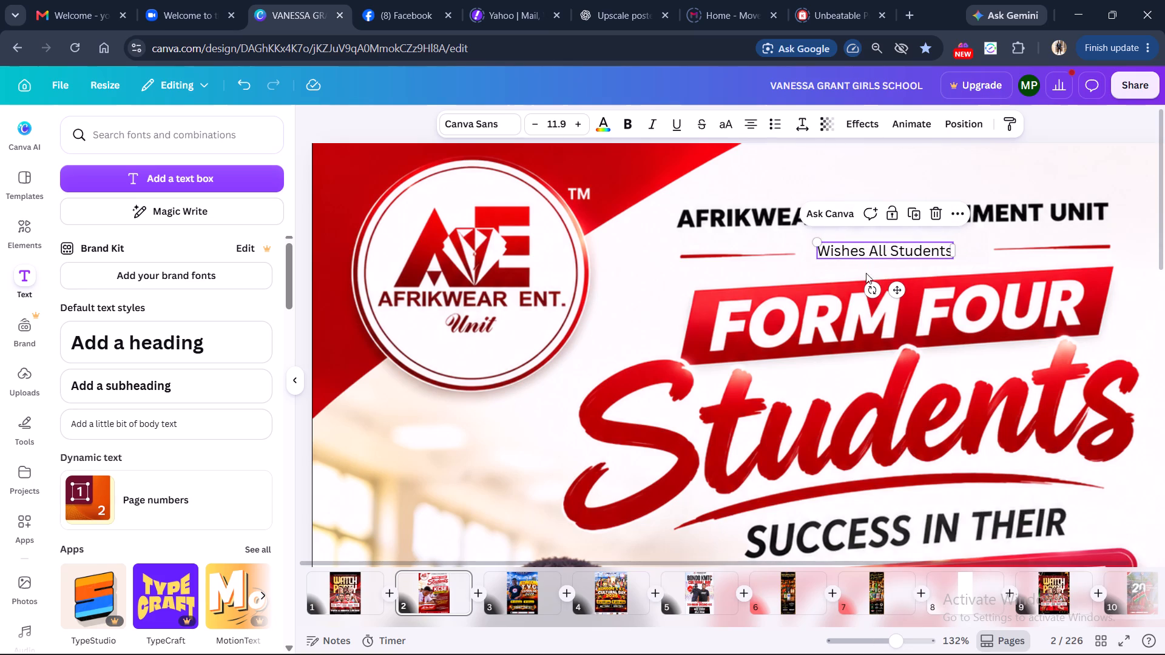
Tilt the "Wishes All Students" text to about -3° so it follows the slant of the poster's heading.
click(863, 287)
click(866, 252)
drag(874, 293, 874, 296)
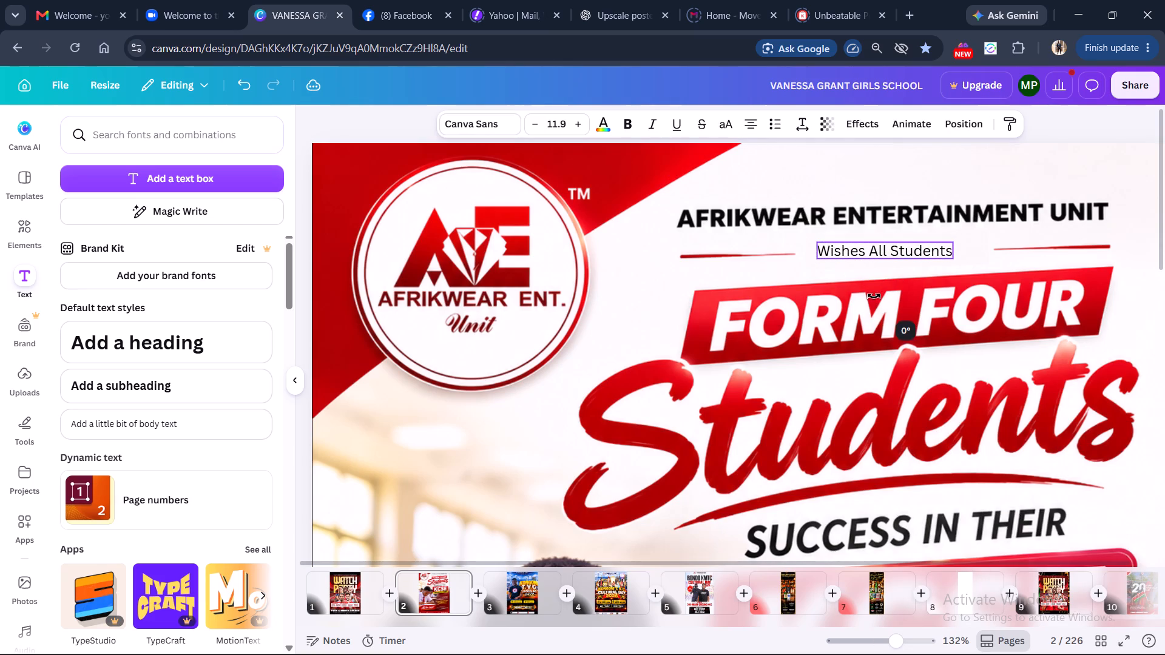
drag(874, 296, 876, 296)
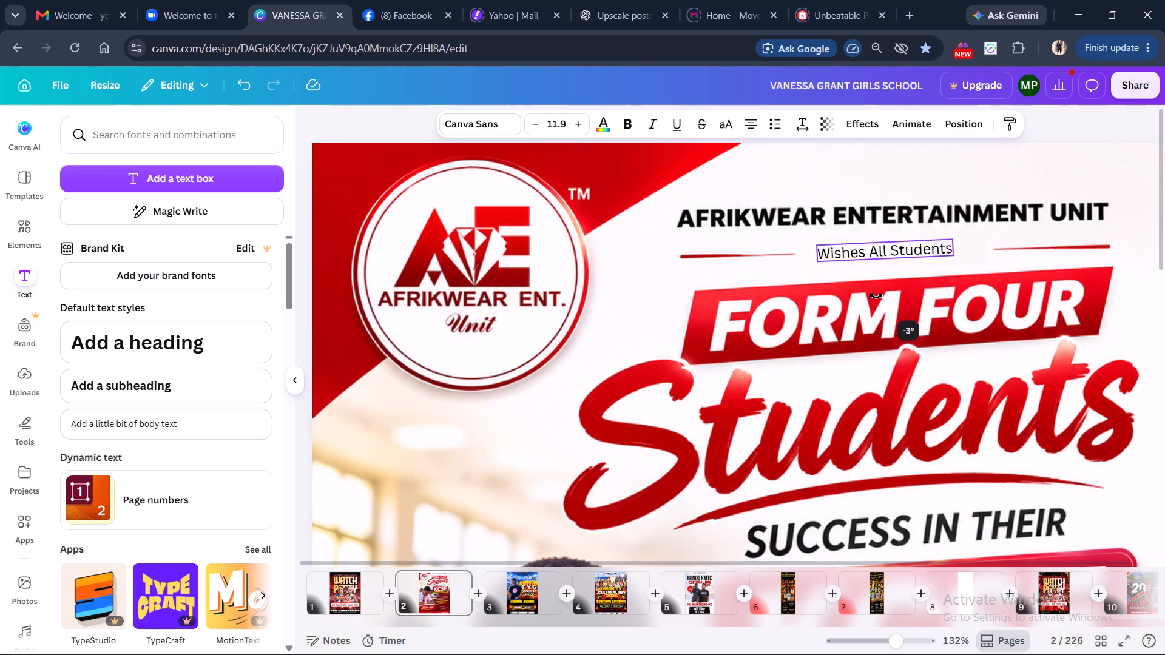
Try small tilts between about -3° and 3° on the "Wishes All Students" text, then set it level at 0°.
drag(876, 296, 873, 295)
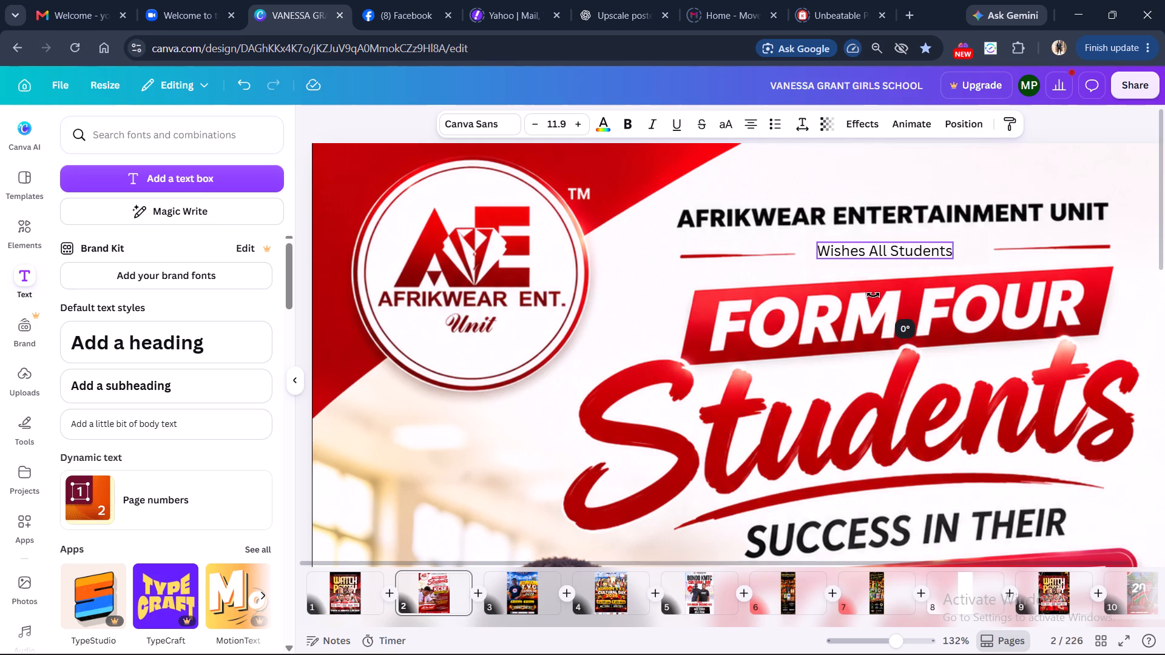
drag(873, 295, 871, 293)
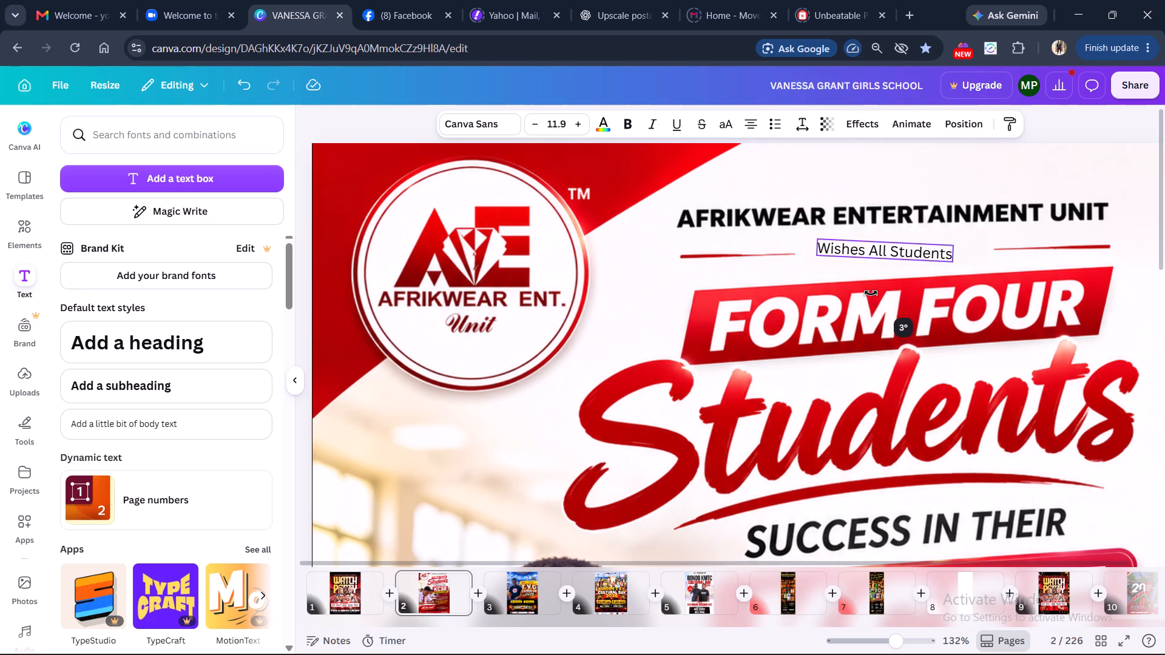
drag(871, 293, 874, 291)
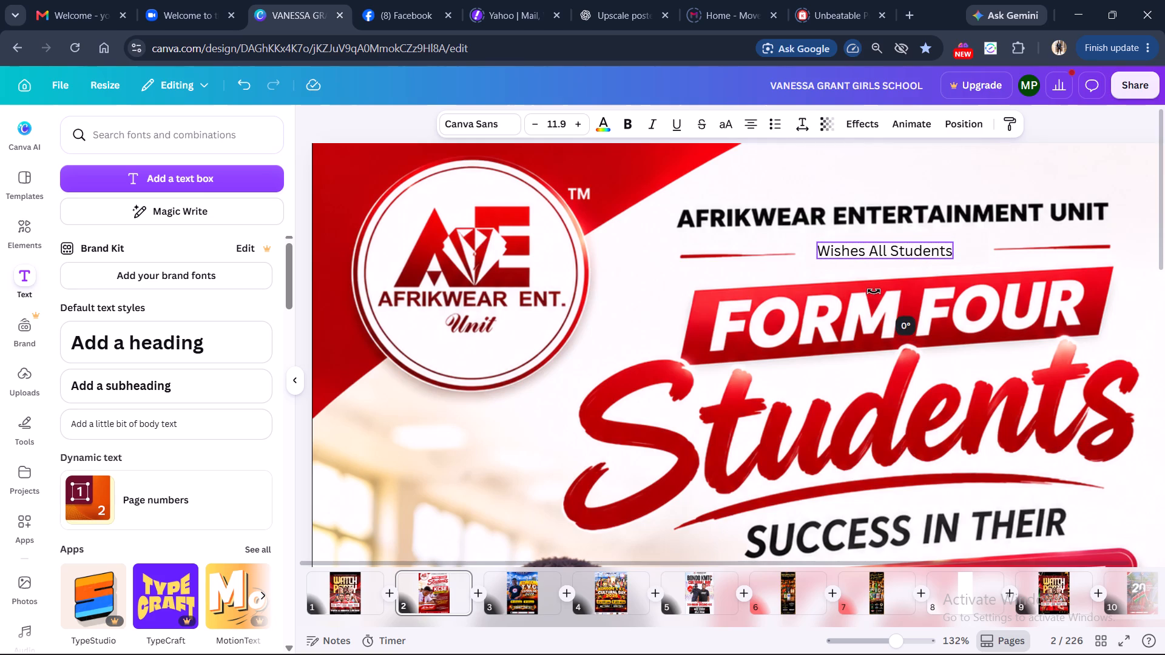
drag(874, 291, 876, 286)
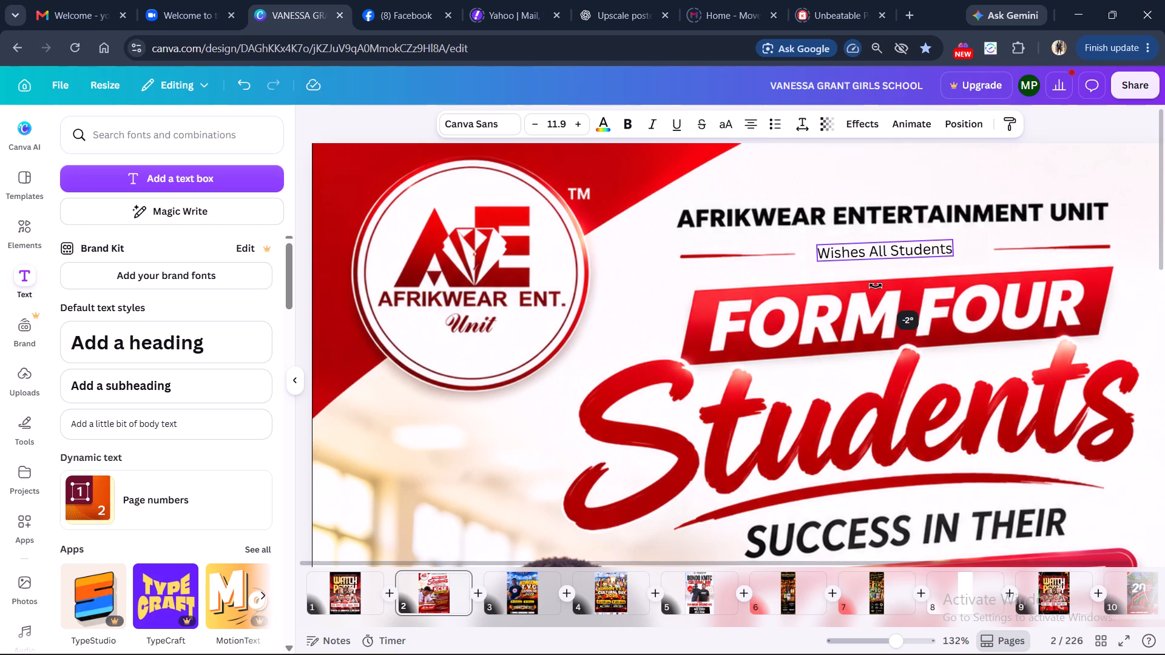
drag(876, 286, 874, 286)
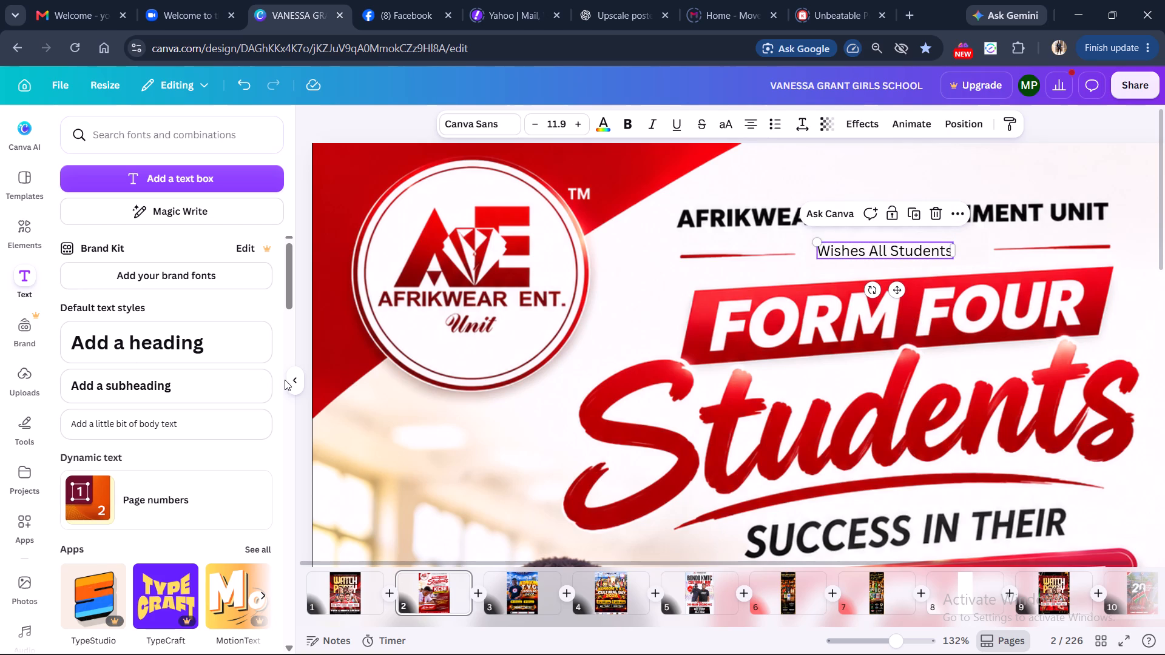
Tilt "Wishes All Students" slightly upward to match the heading's slant, enlarge it to about size 12.4 and centre it between the red lines.
click(291, 381)
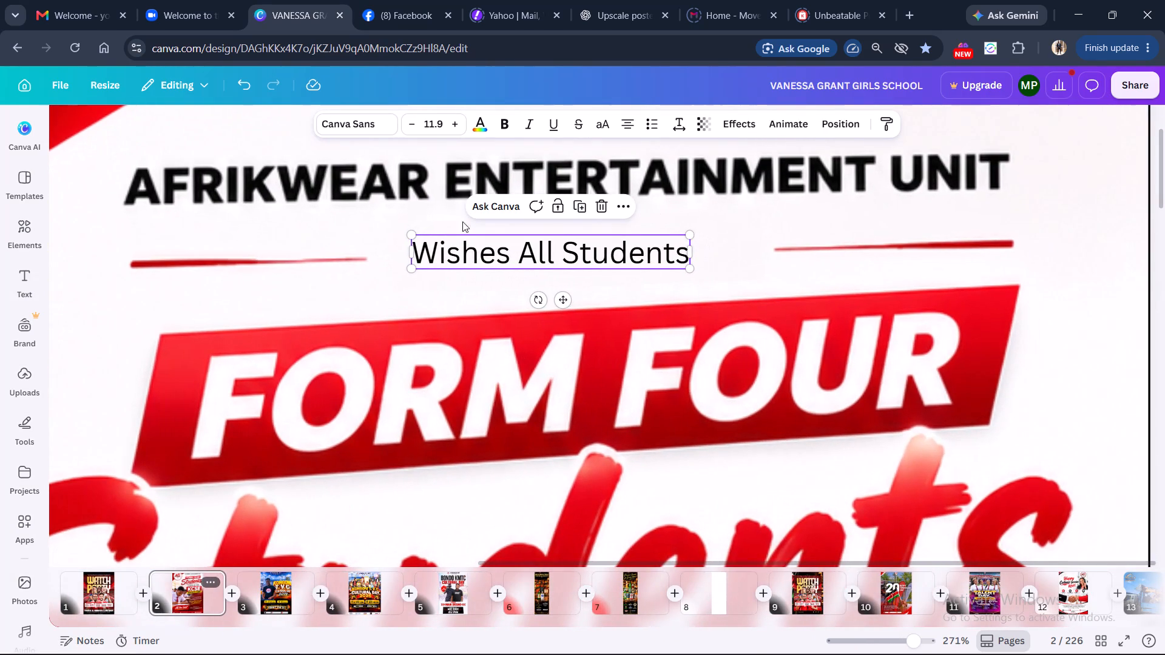
drag(553, 261, 575, 261)
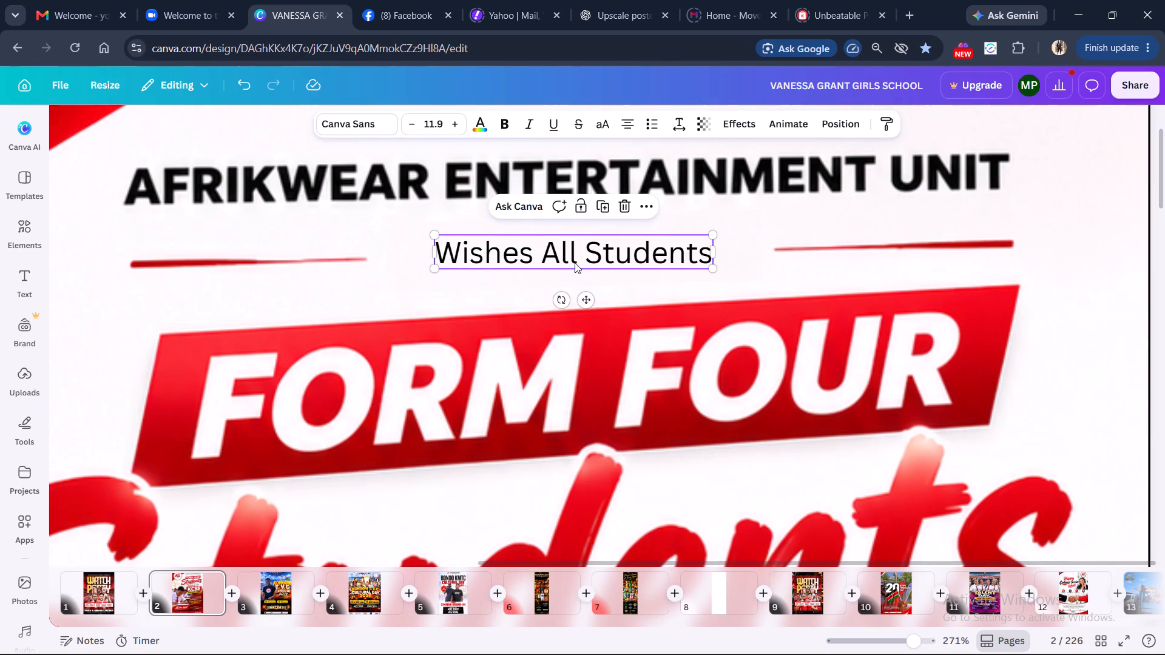
click(559, 299)
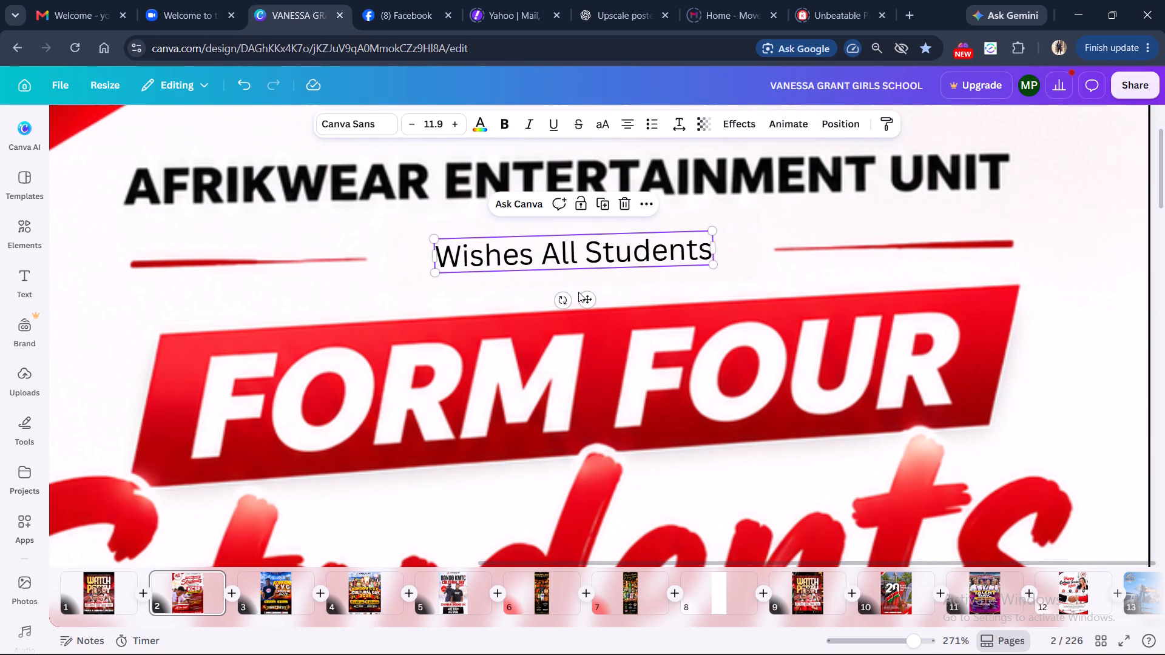
click(672, 296)
click(603, 265)
drag(433, 238, 422, 238)
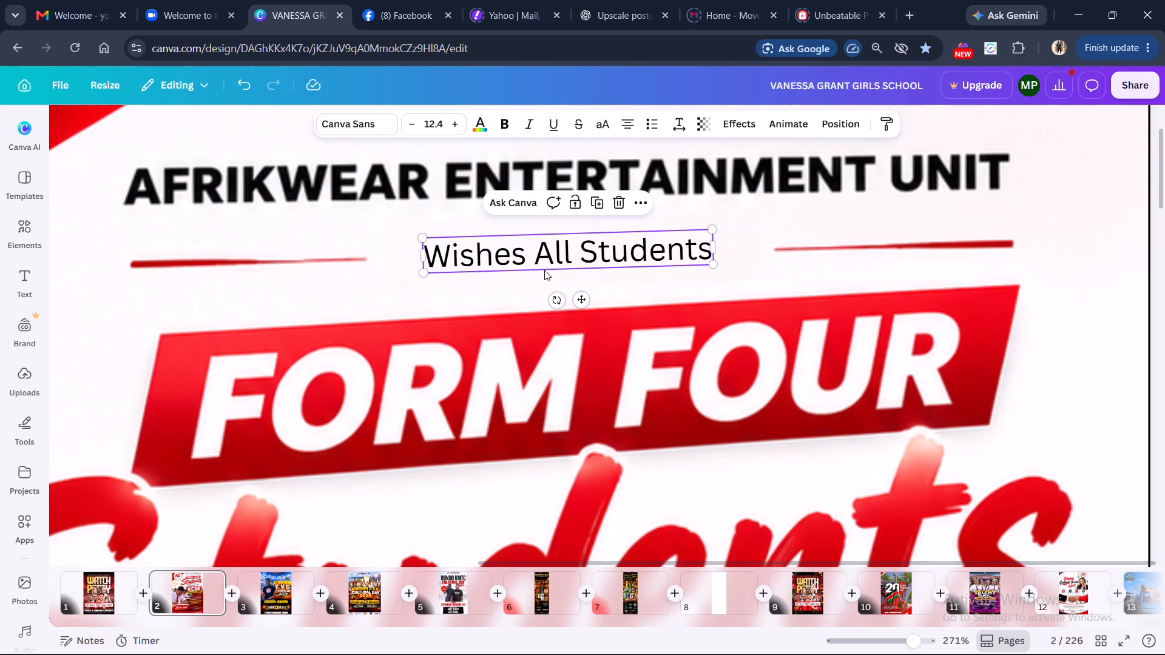
drag(550, 258, 560, 260)
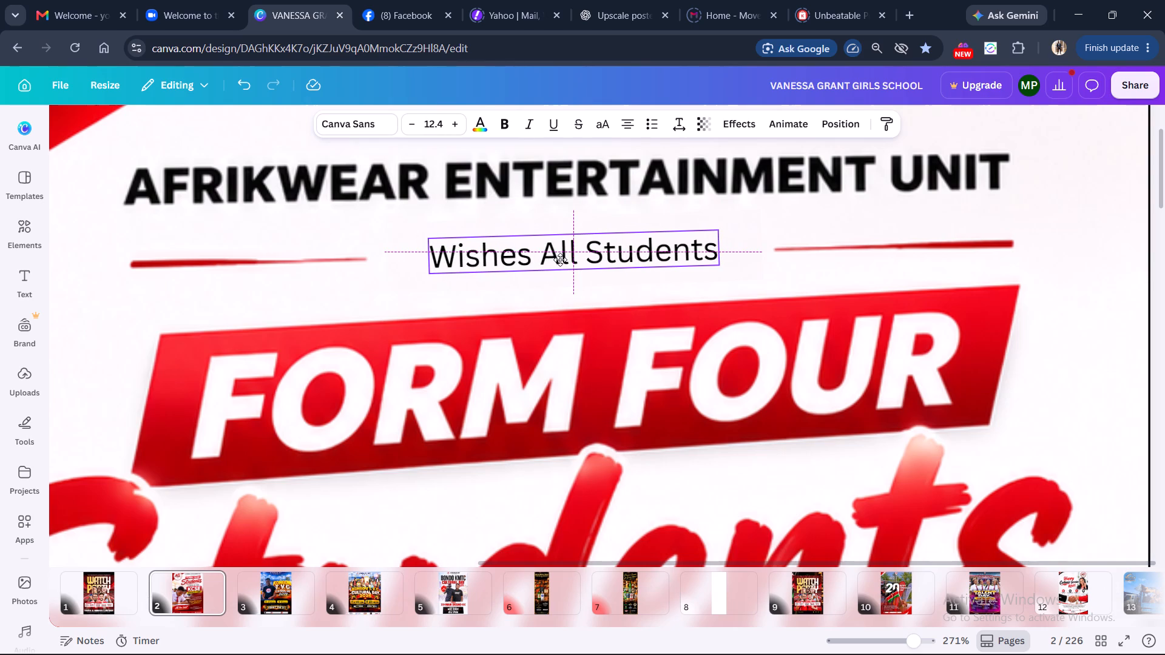
drag(560, 260, 560, 261)
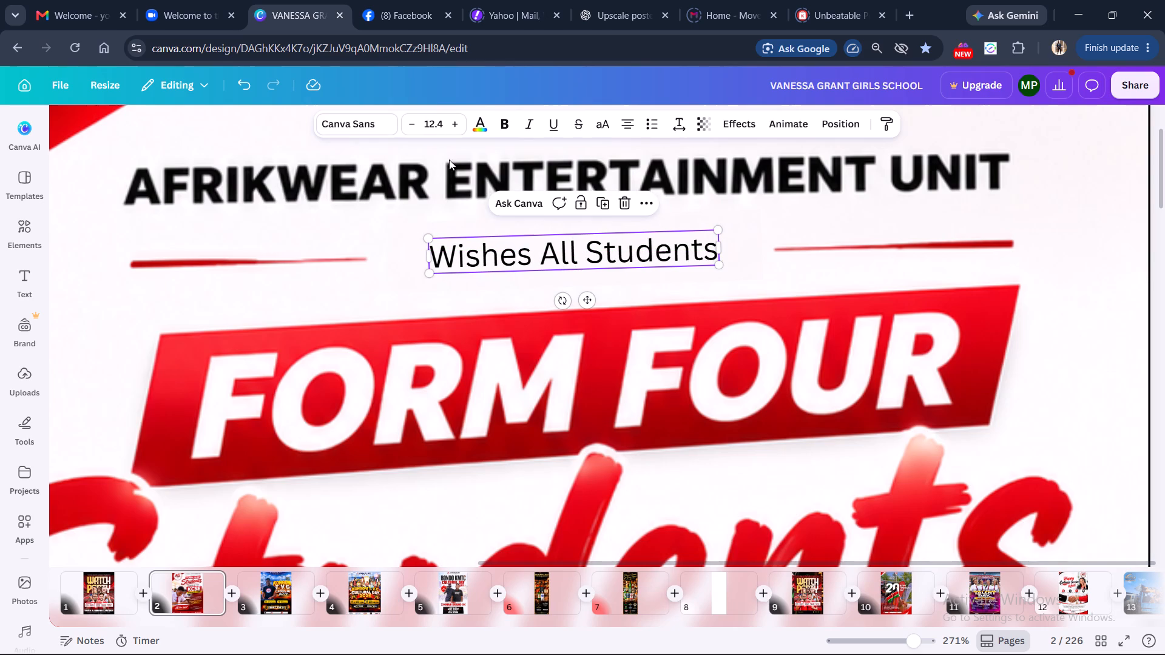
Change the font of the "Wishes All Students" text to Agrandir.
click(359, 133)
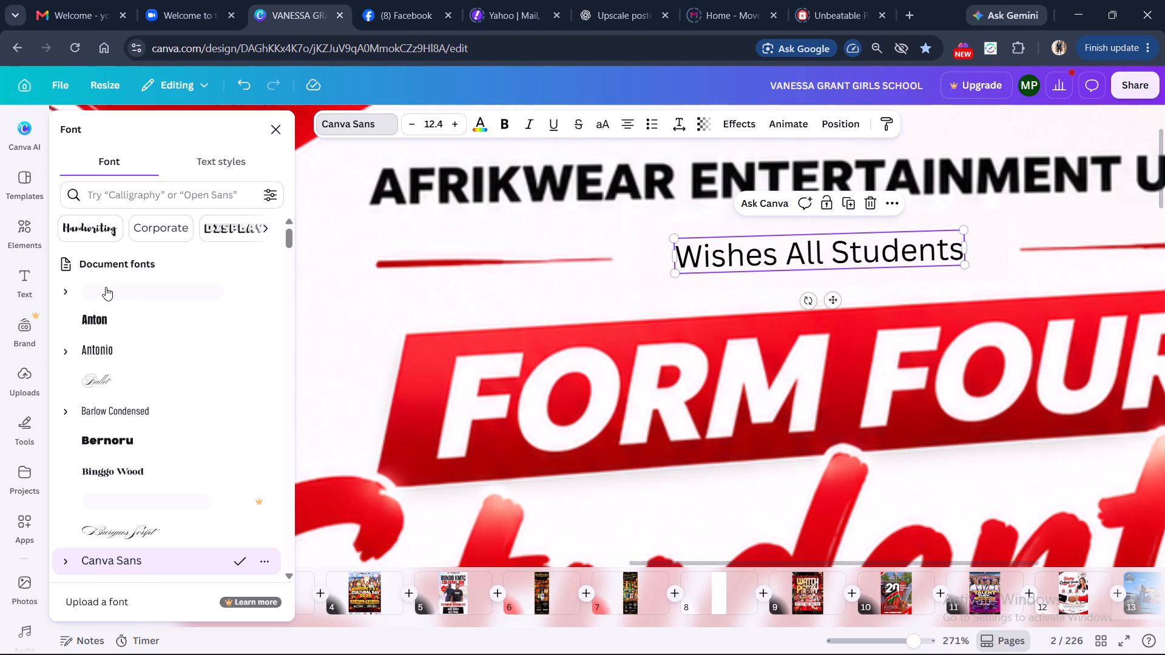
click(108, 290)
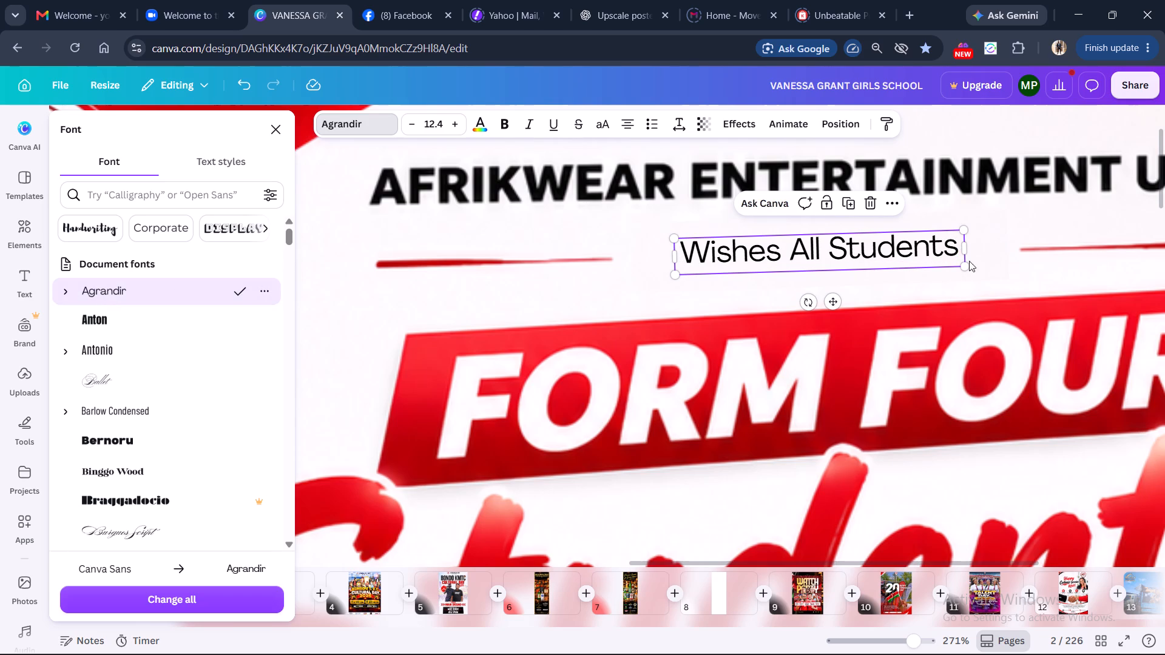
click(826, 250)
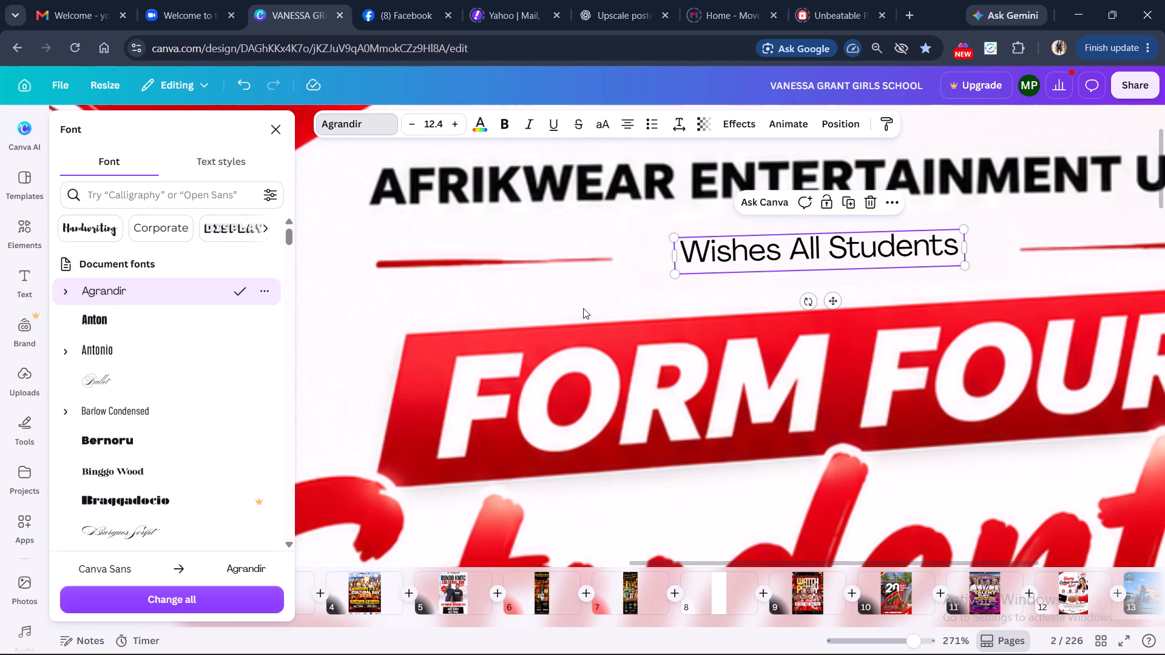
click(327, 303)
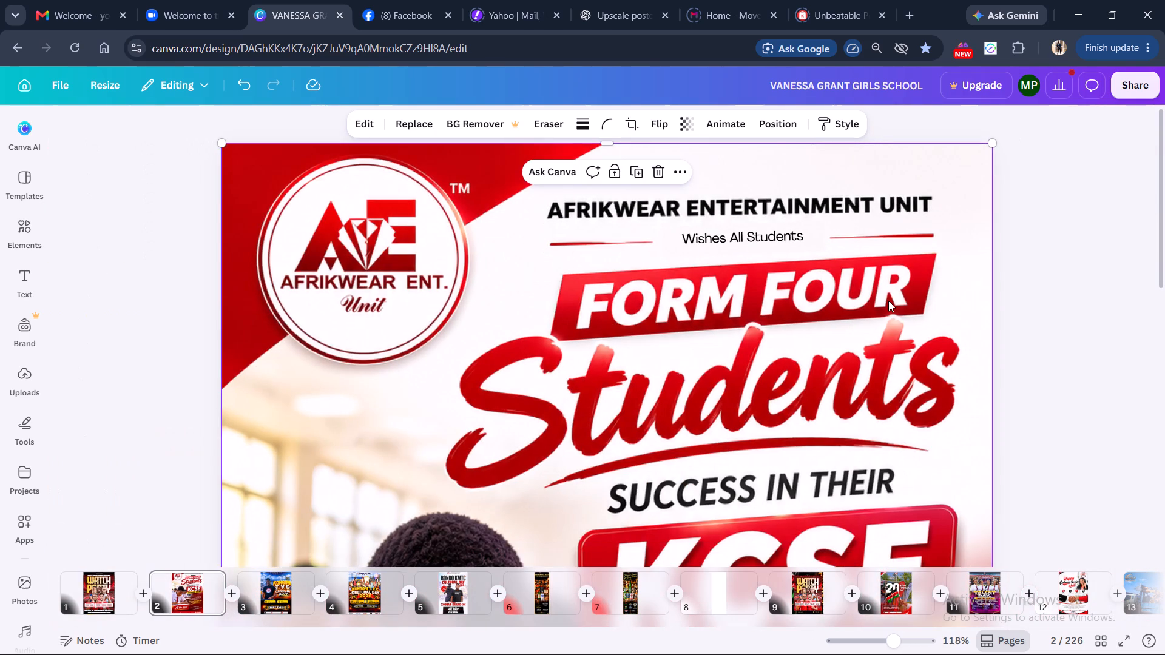
Enlarge the "Wishes All Students" text to about size 16.1 and re-centre it between the two red lines.
click(740, 244)
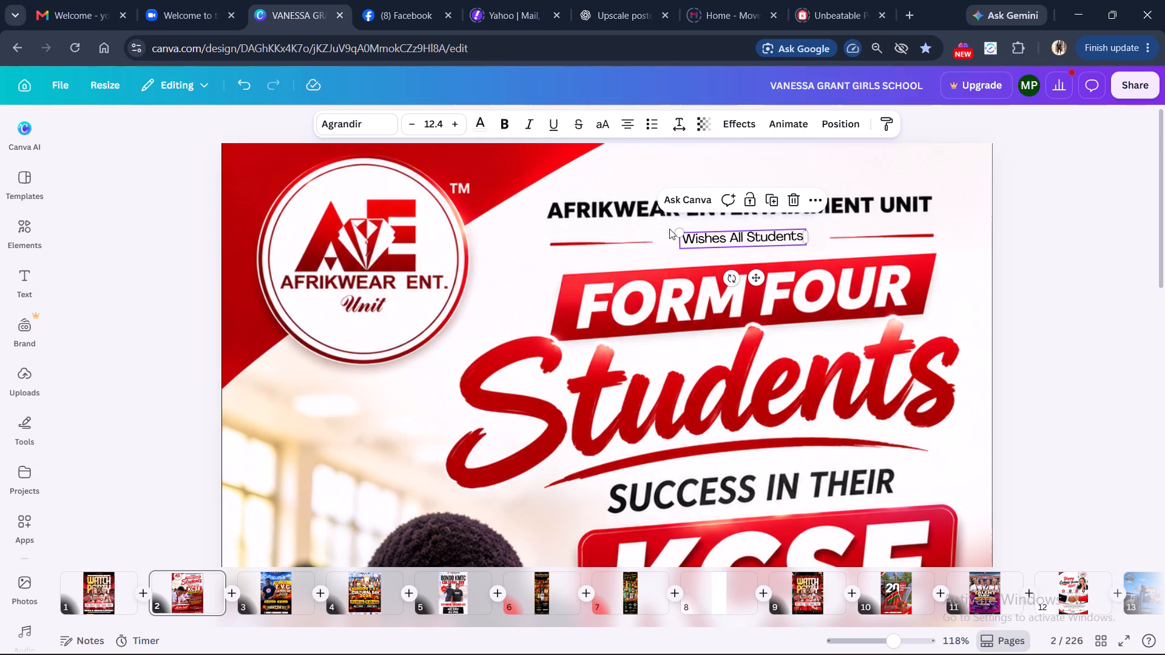
drag(680, 229, 663, 228)
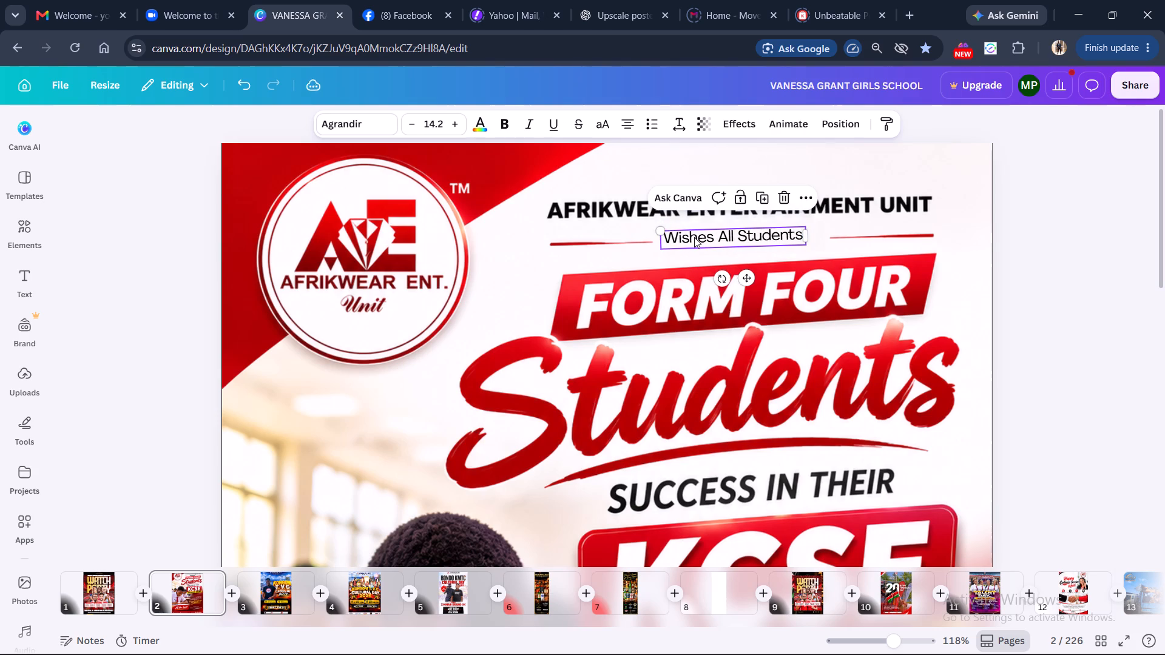
drag(694, 237, 702, 240)
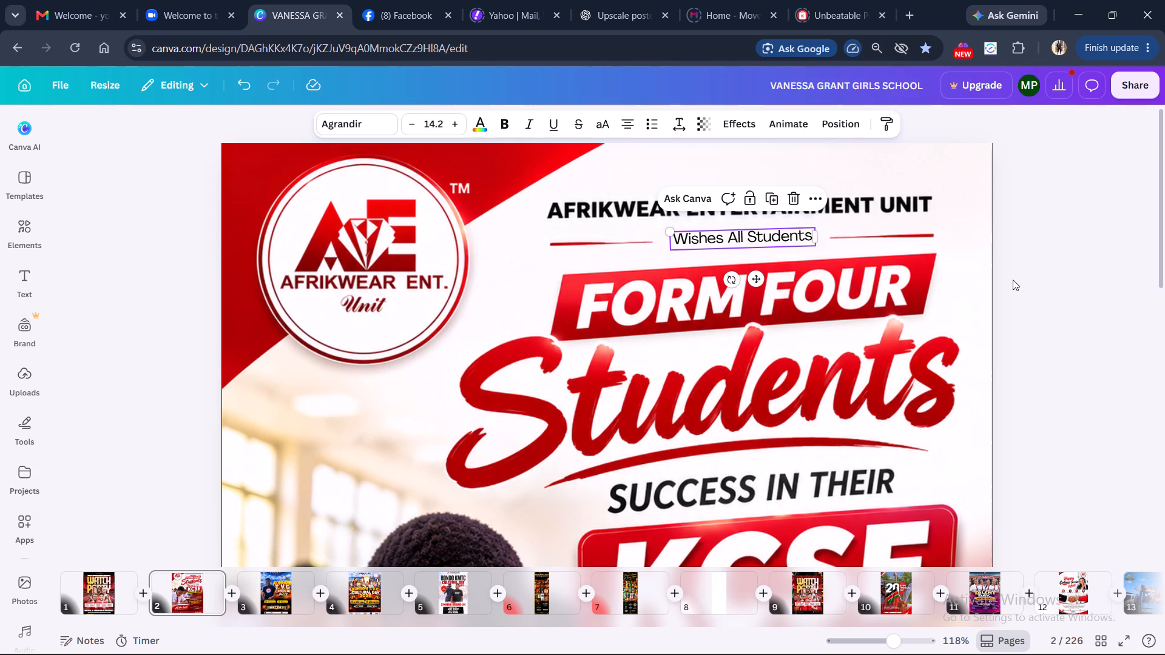
click(981, 306)
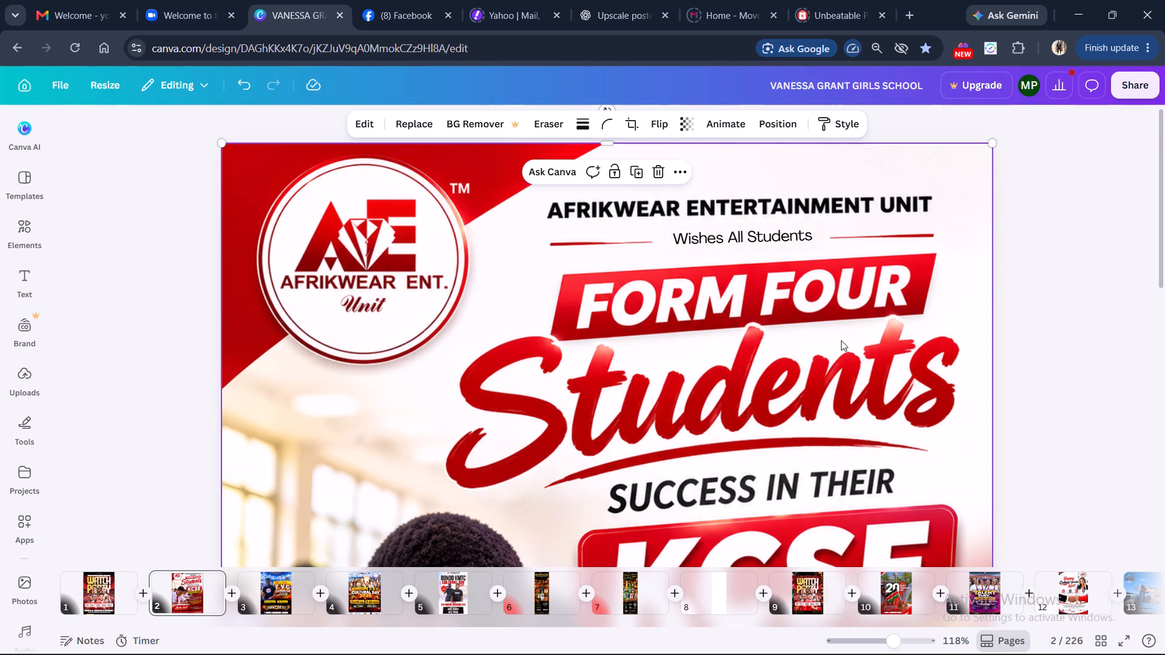
ctrl+scroll(556, 0, down, 4)
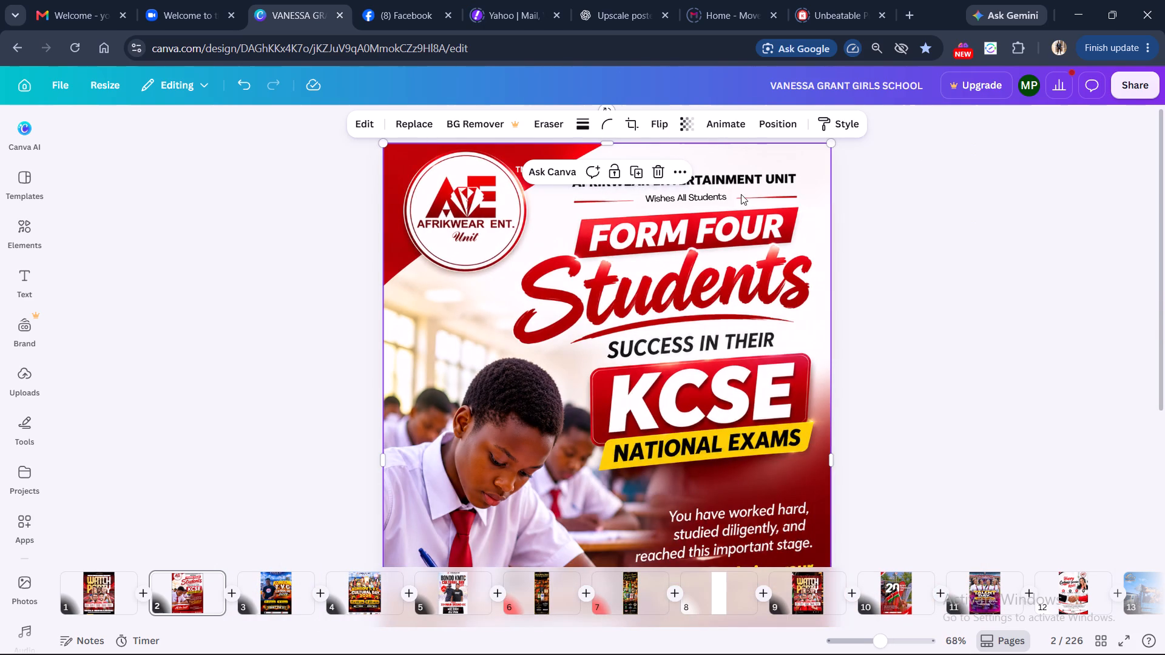
click(714, 202)
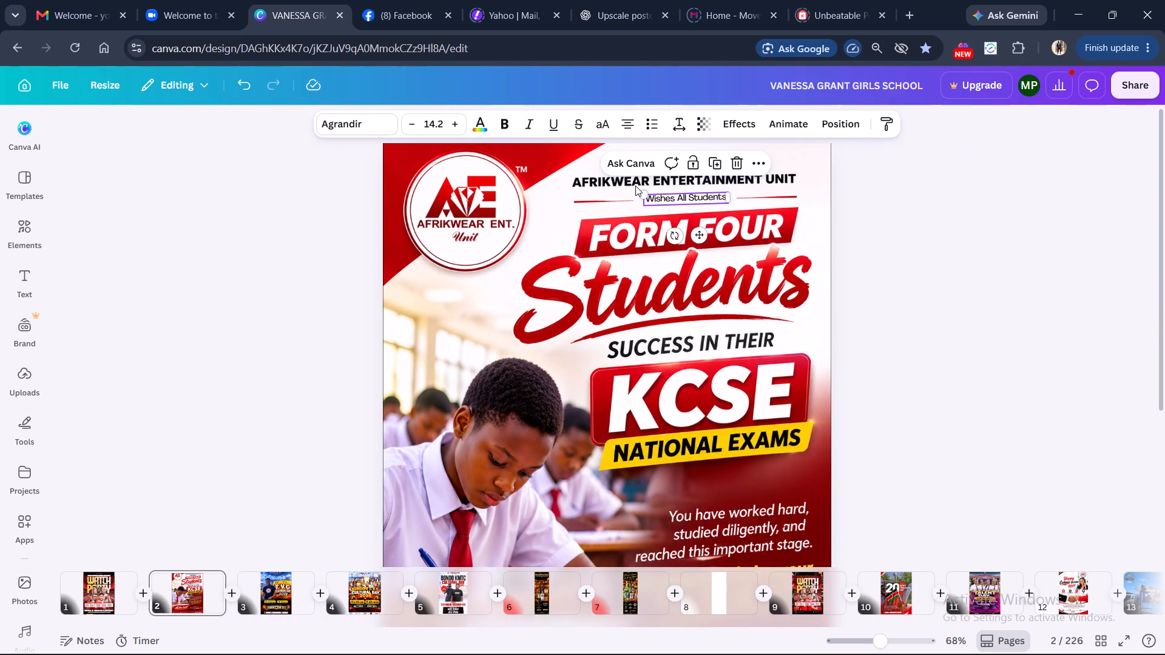
drag(646, 195, 635, 195)
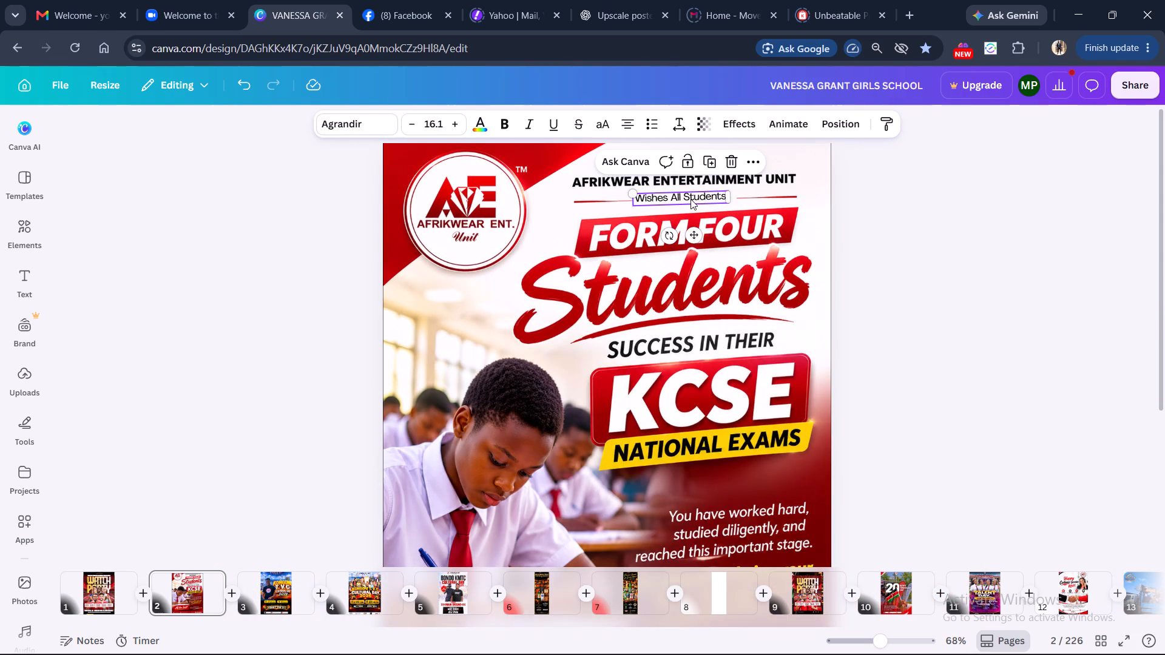
click(680, 198)
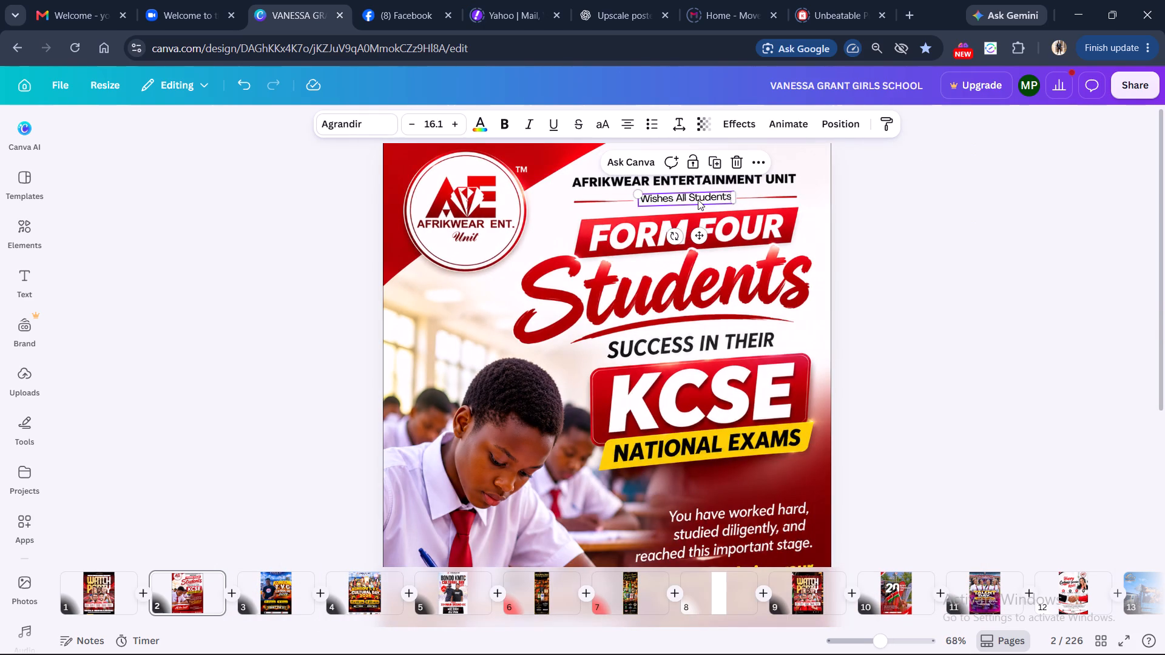
click(822, 236)
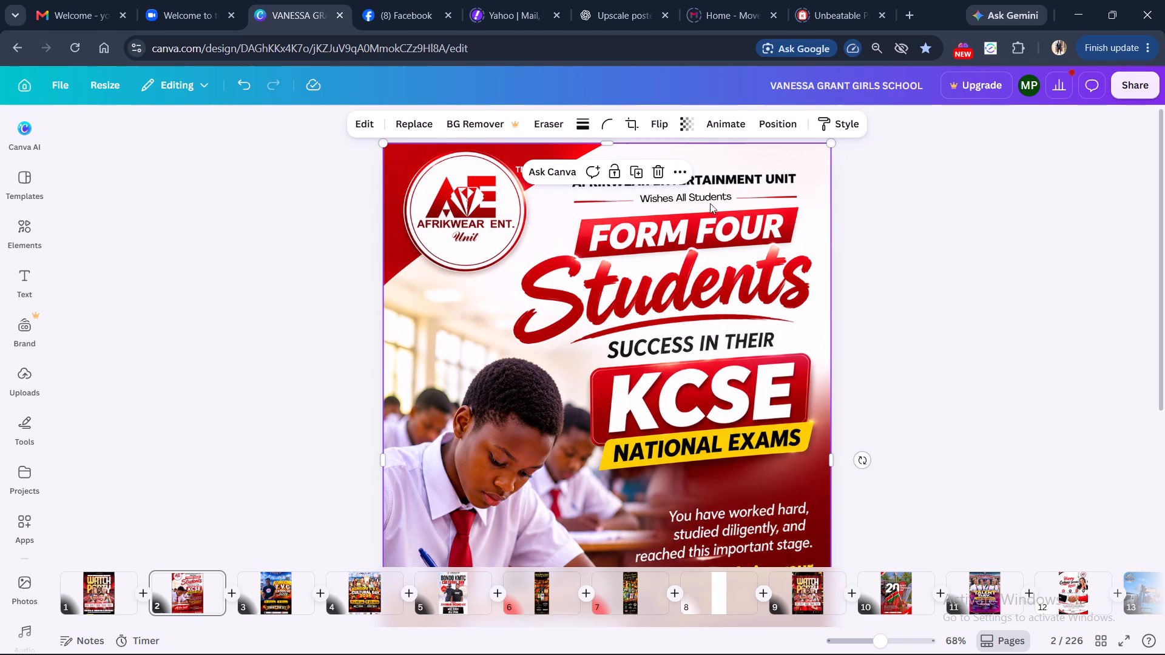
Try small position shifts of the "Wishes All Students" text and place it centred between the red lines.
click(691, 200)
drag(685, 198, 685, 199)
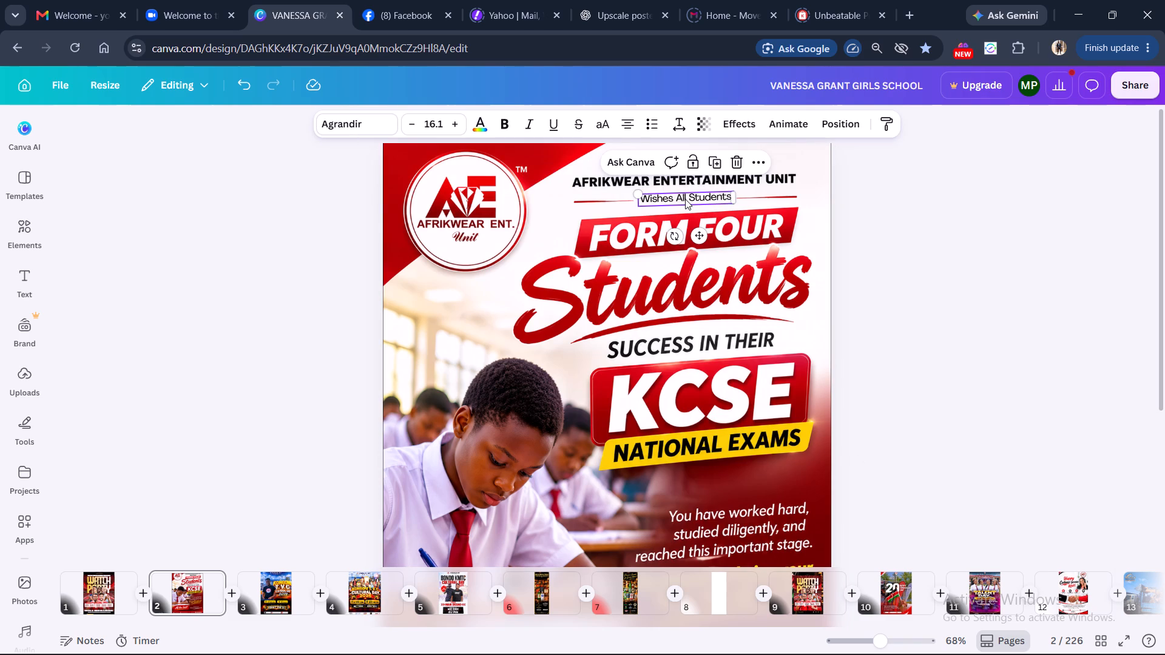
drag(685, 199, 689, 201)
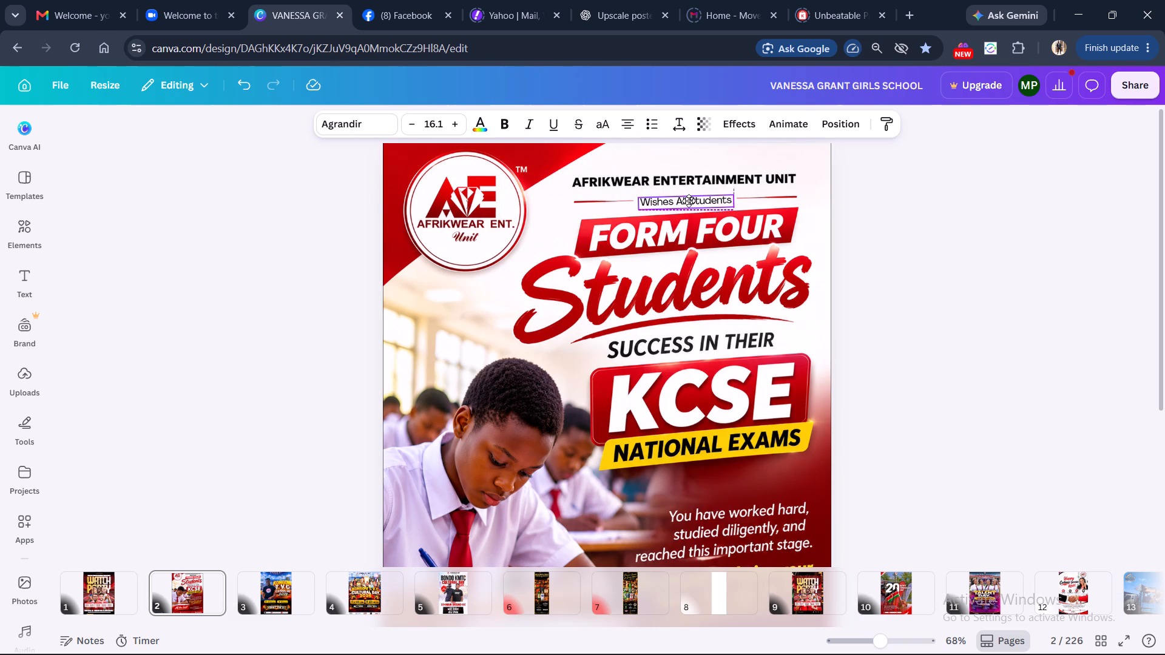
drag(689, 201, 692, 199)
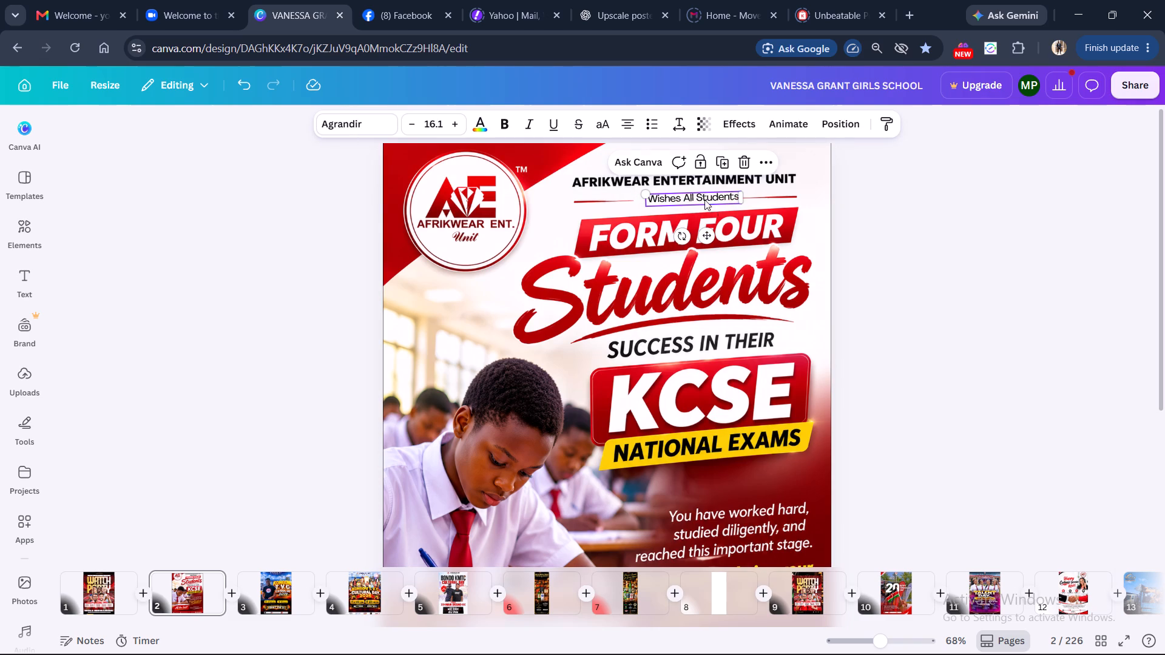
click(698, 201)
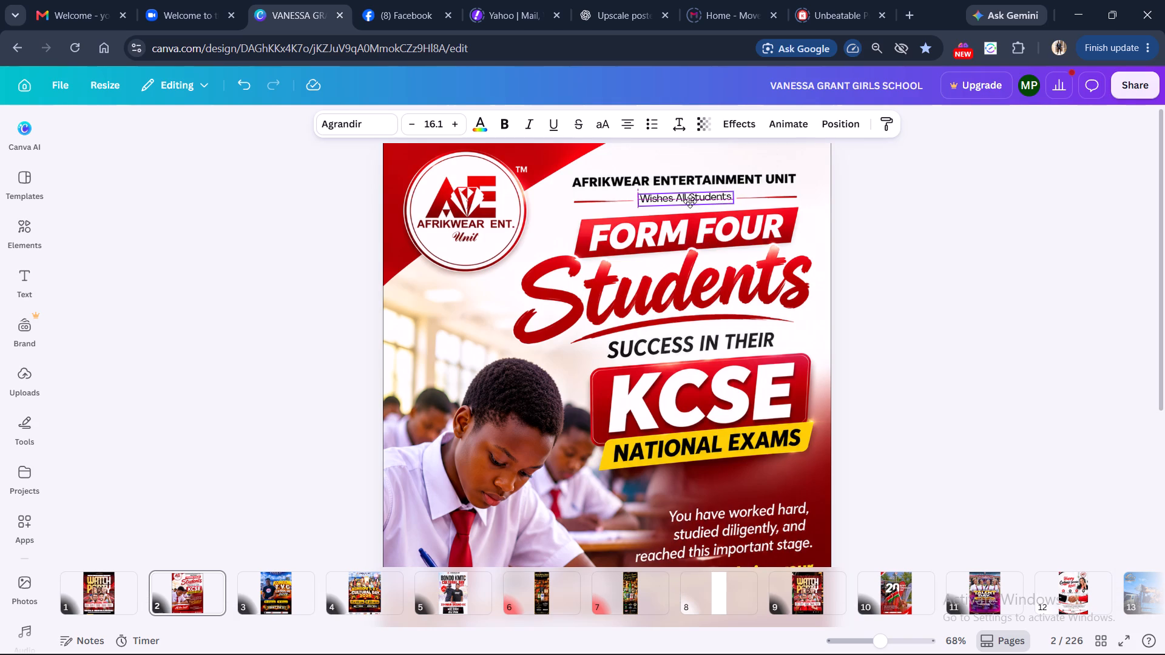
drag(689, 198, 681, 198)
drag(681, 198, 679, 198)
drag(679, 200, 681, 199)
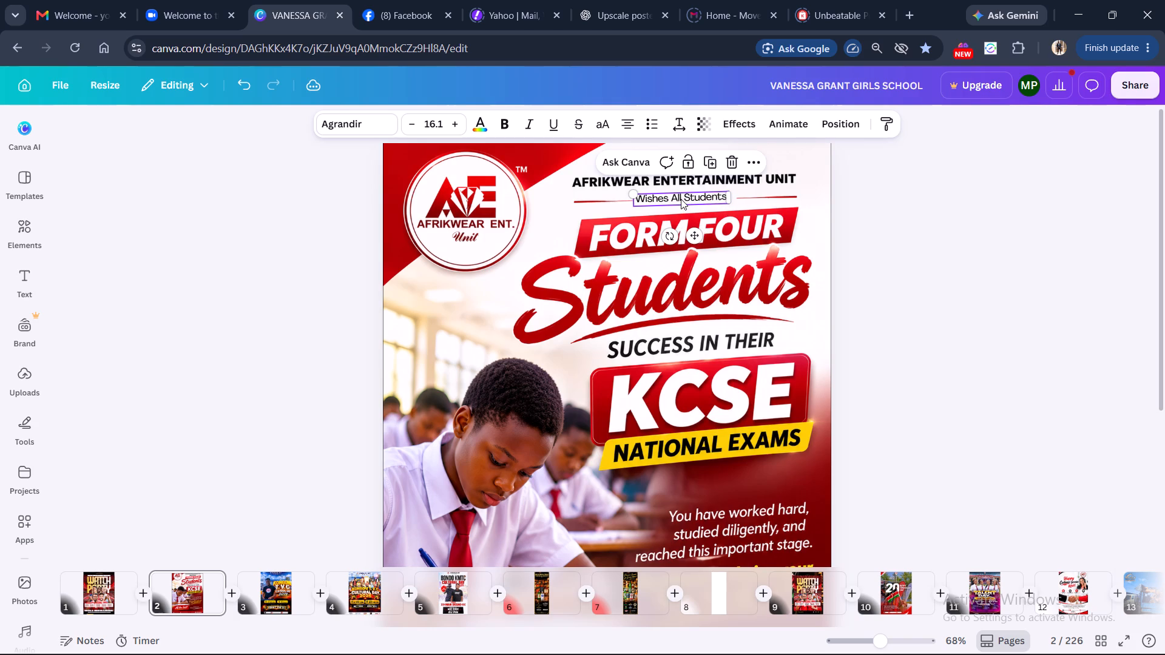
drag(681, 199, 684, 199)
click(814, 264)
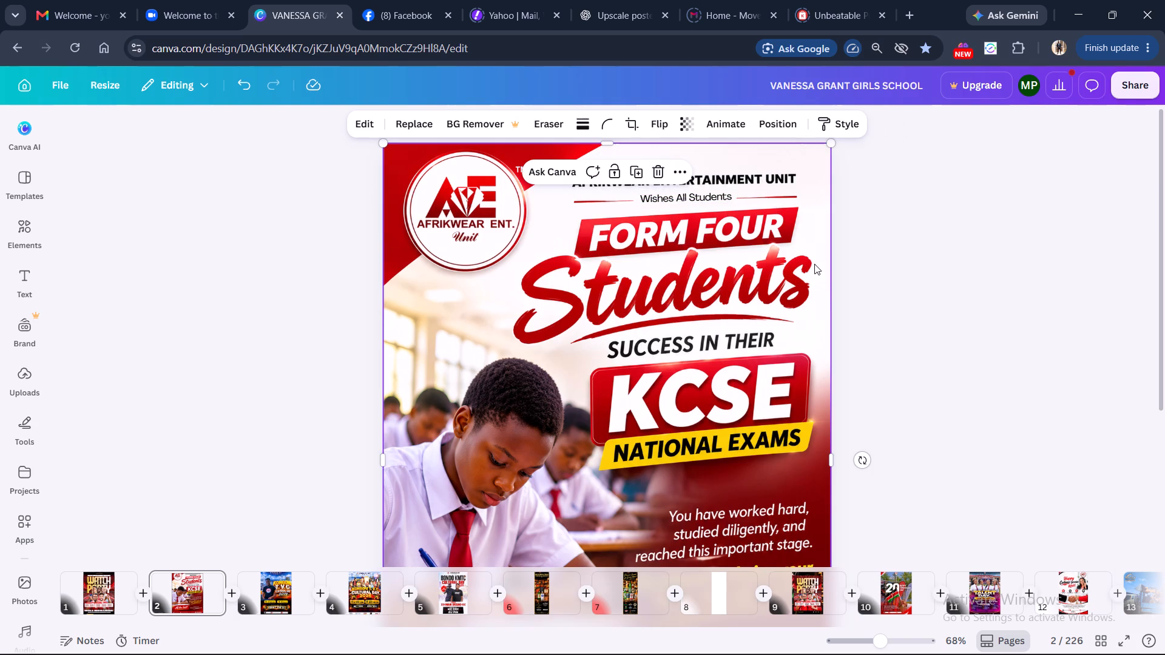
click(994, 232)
Change the font of the "Wishes All Students" text to Antonio.
click(684, 197)
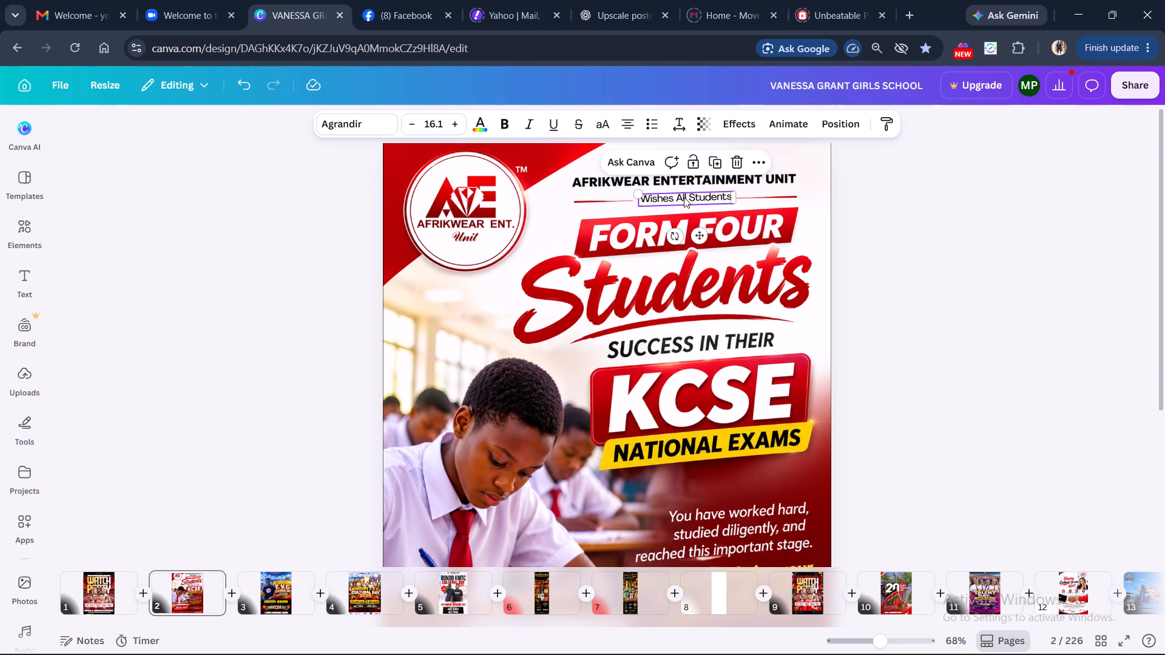
click(363, 124)
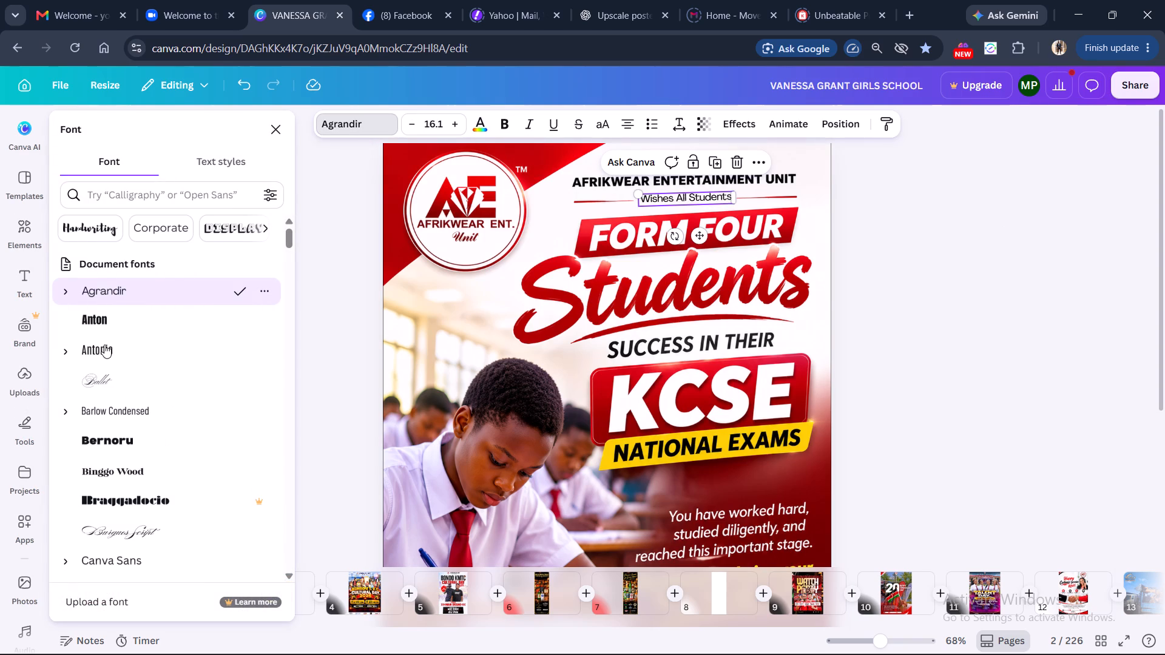
click(101, 350)
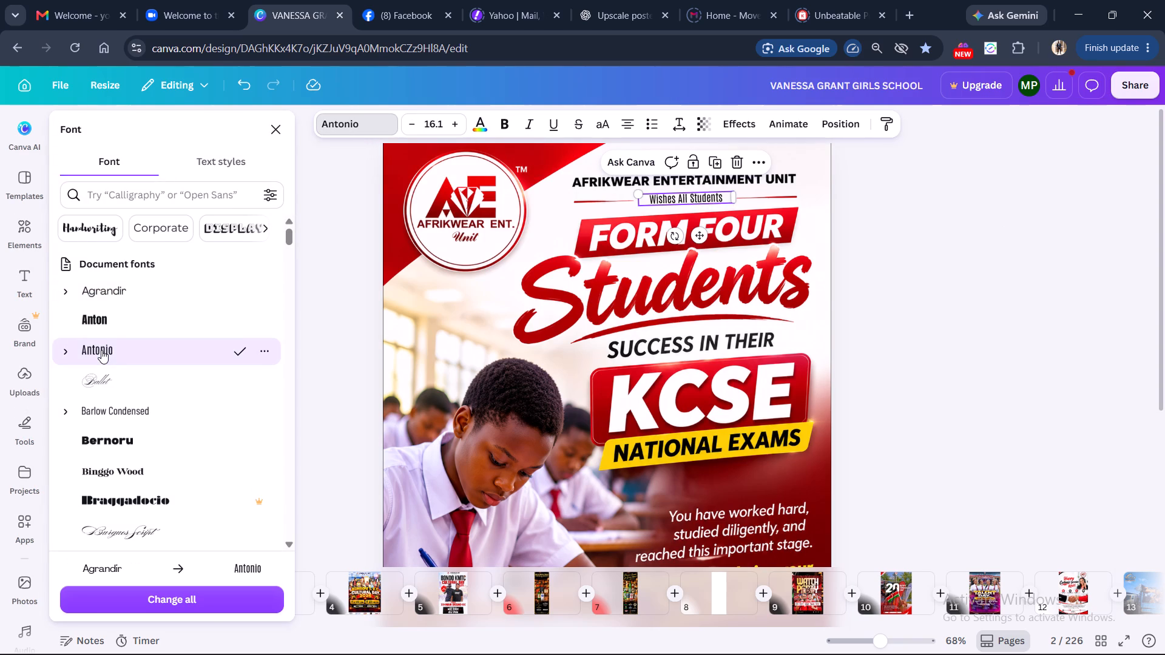
Try Comic Sans on the "Wishes All Students" text and settle on the Garet font.
scroll(124, 443, down, 1)
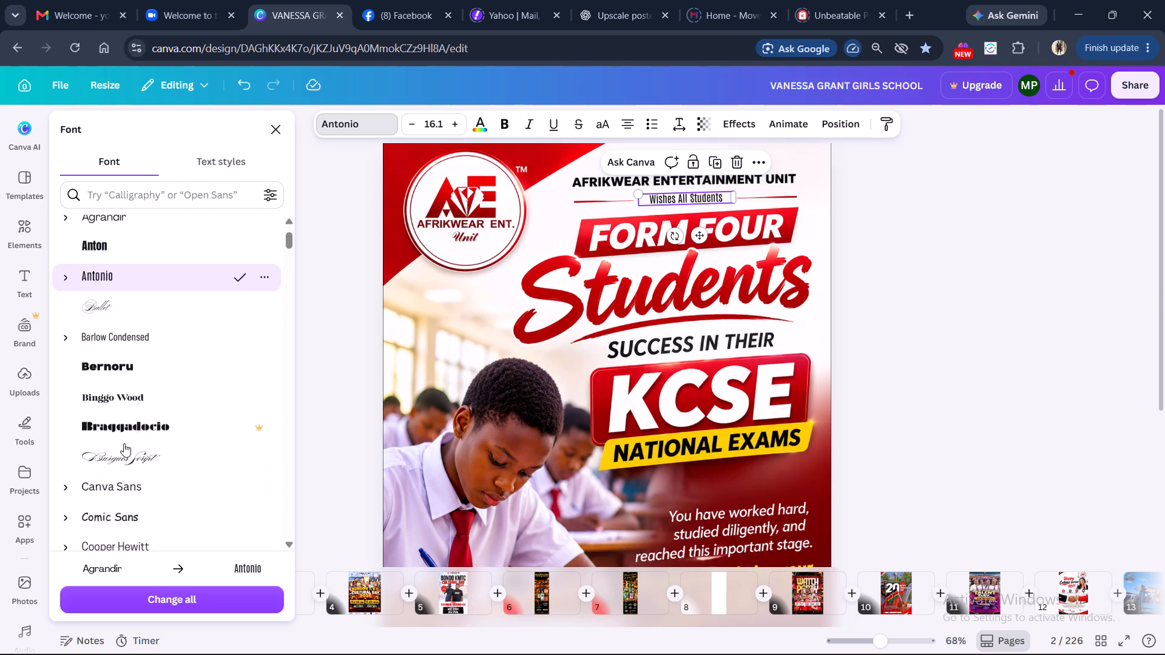
scroll(124, 443, down, 2)
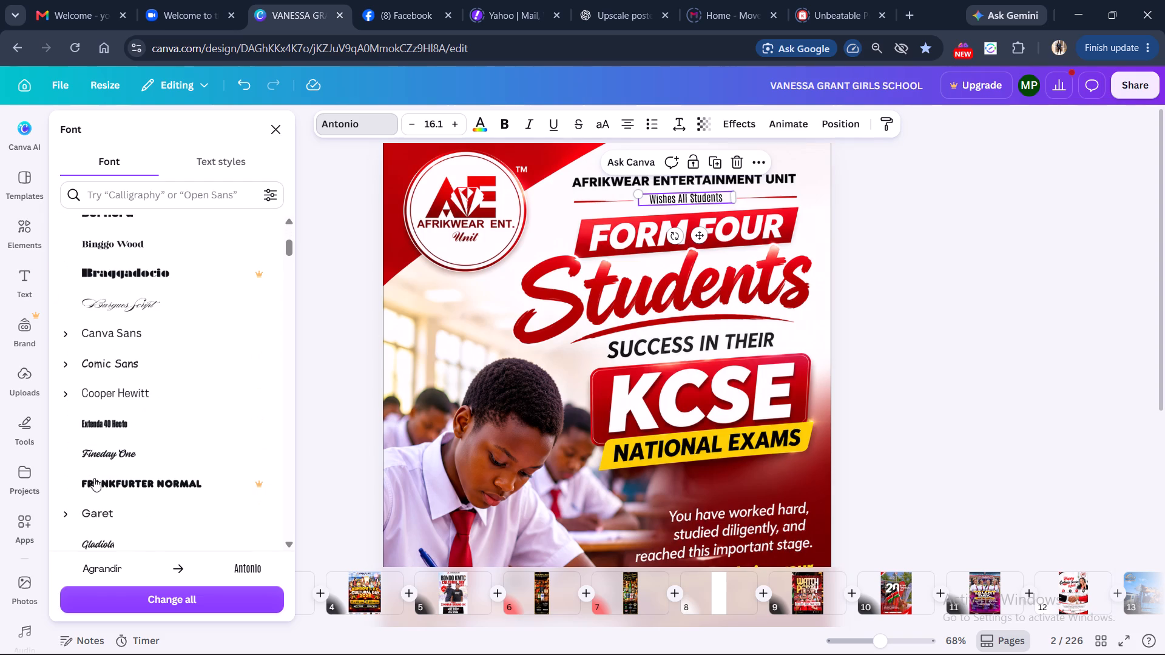
click(126, 360)
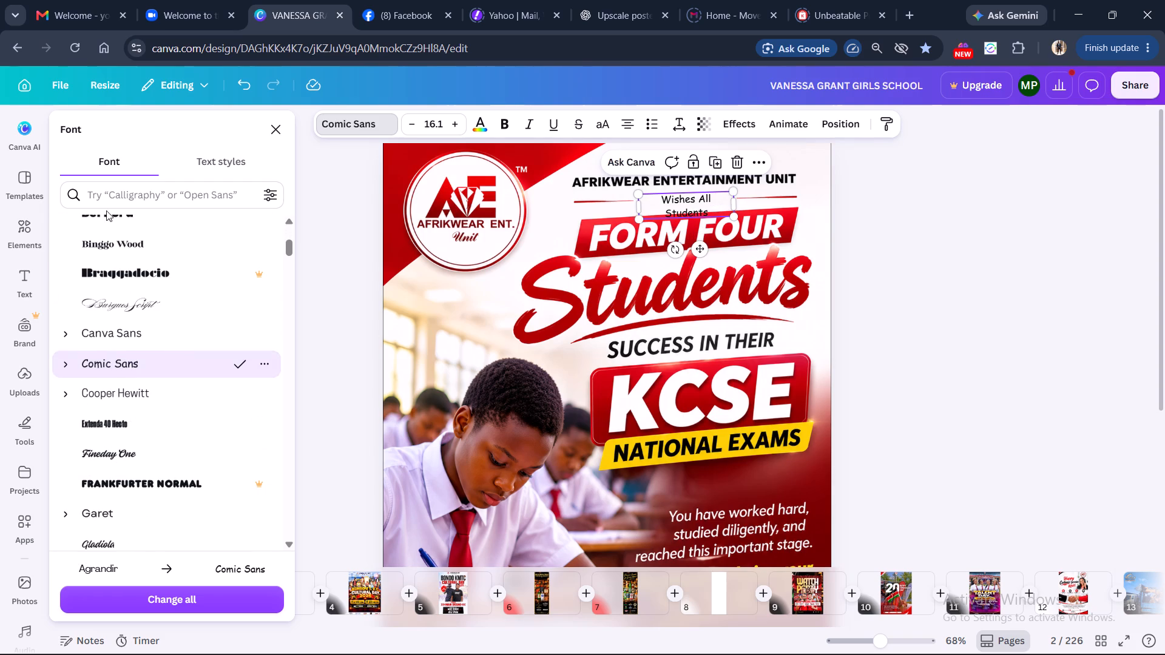
click(120, 516)
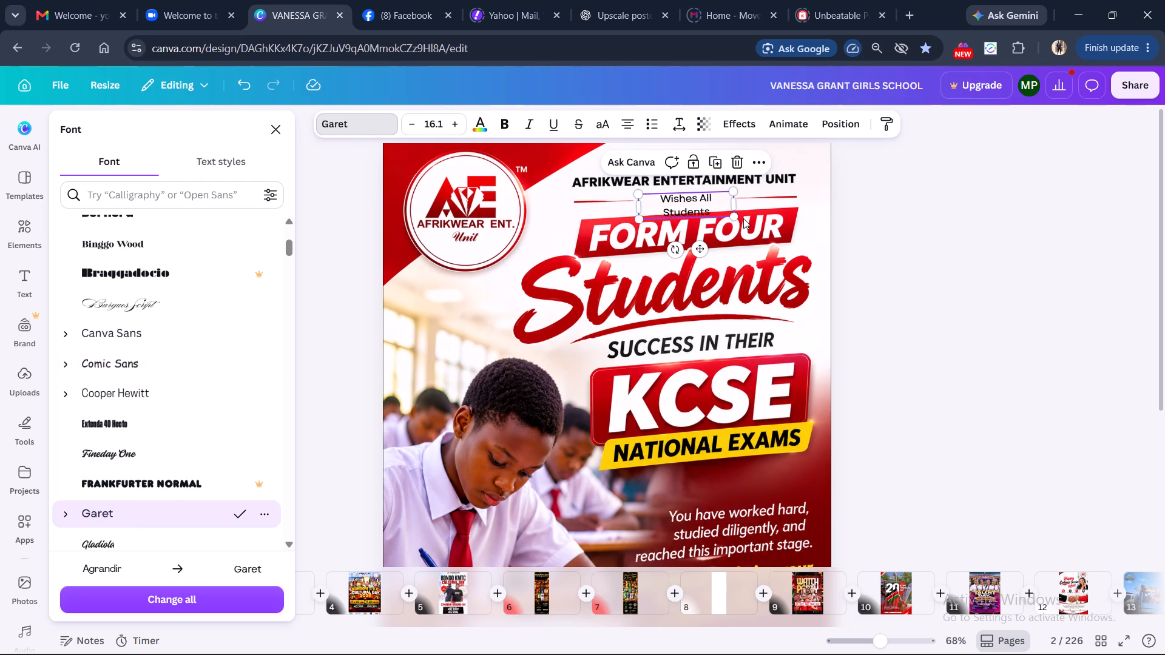
Fit the "Wishes All Students" text on one line between the two red lines at about size 14.5.
drag(738, 203, 751, 201)
drag(691, 196, 683, 196)
drag(628, 192, 638, 190)
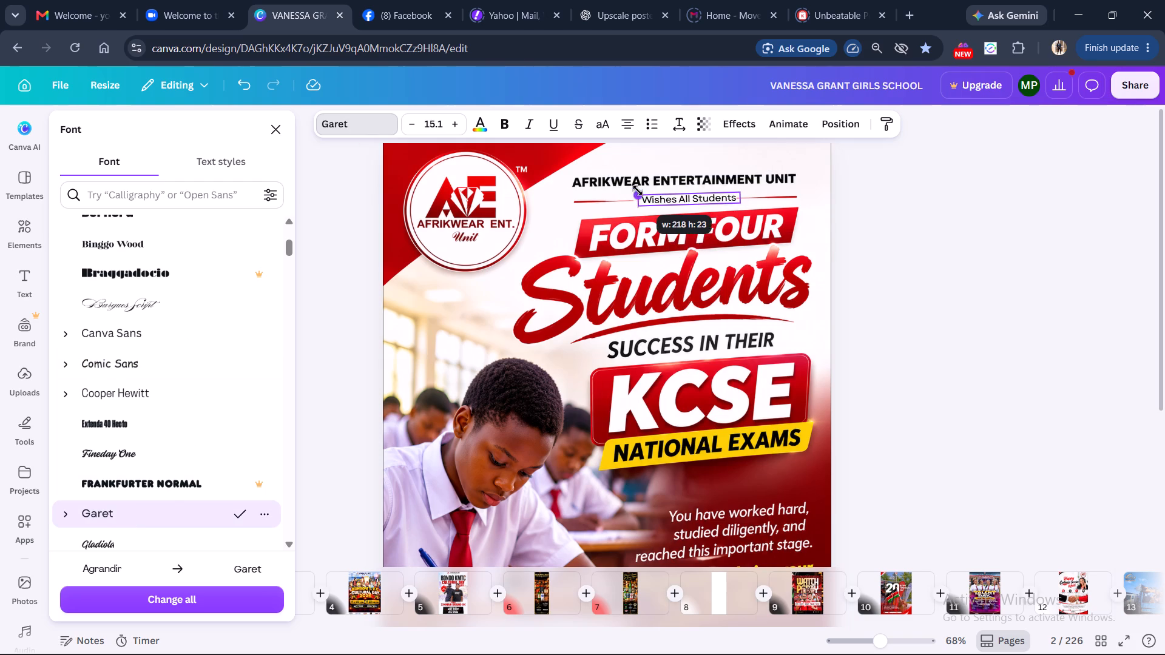
drag(638, 190, 640, 190)
click(672, 198)
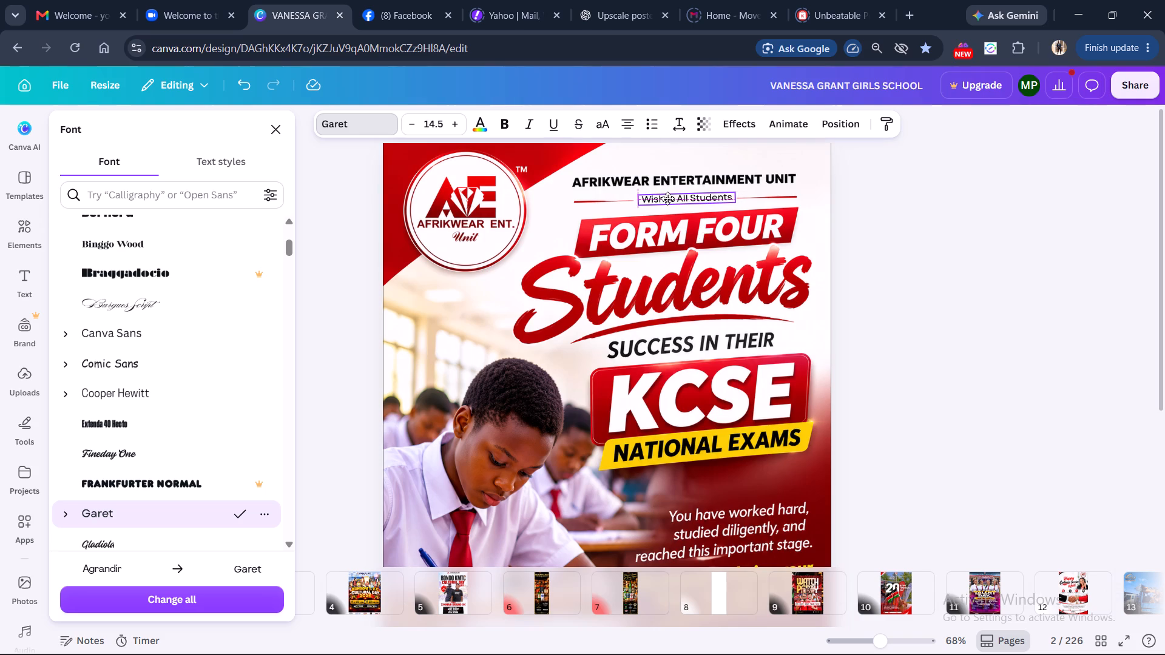
click(1002, 272)
click(957, 277)
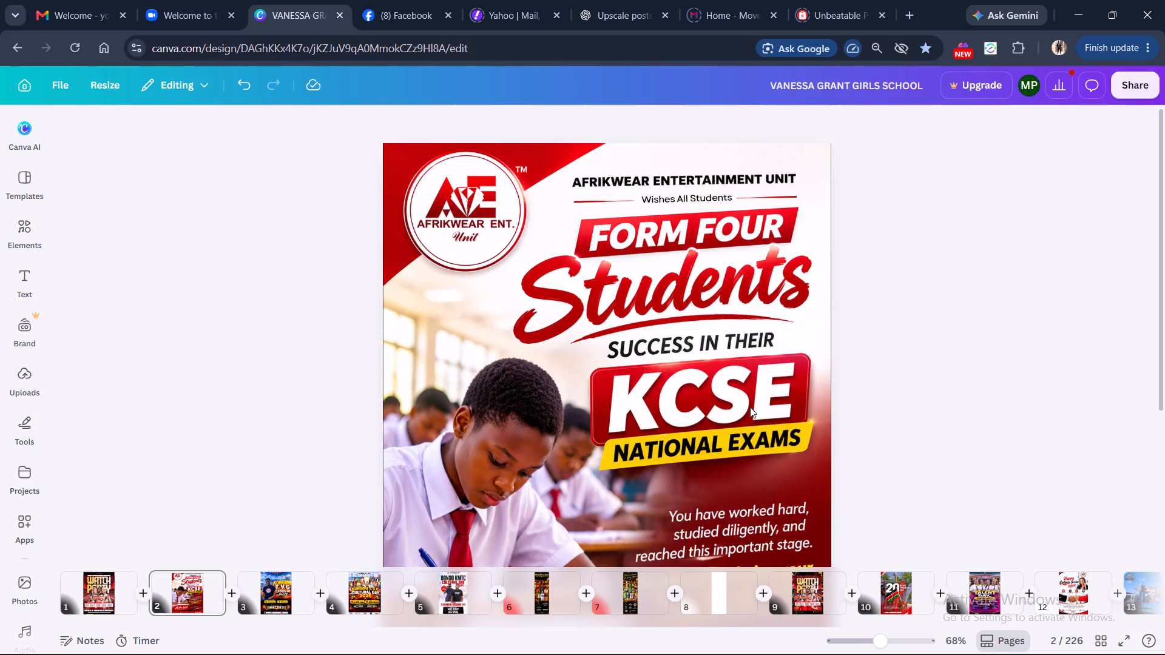
Duplicate the poster image on the same page.
scroll(750, 407, down, 6)
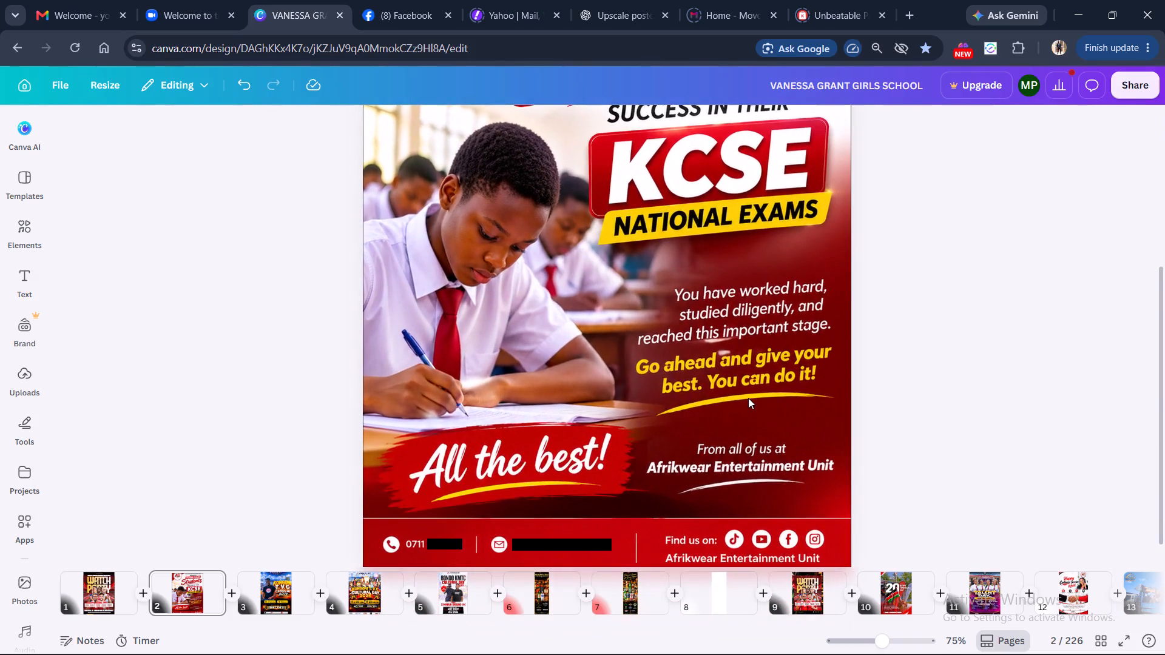
scroll(748, 398, down, 1)
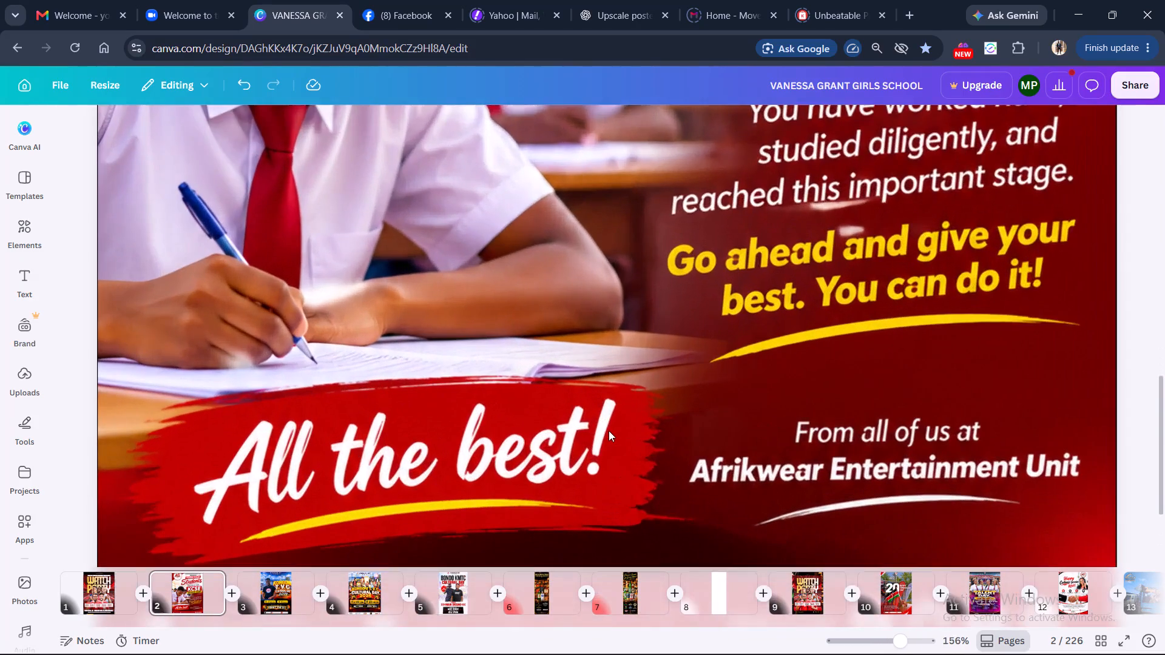
scroll(609, 431, down, 5)
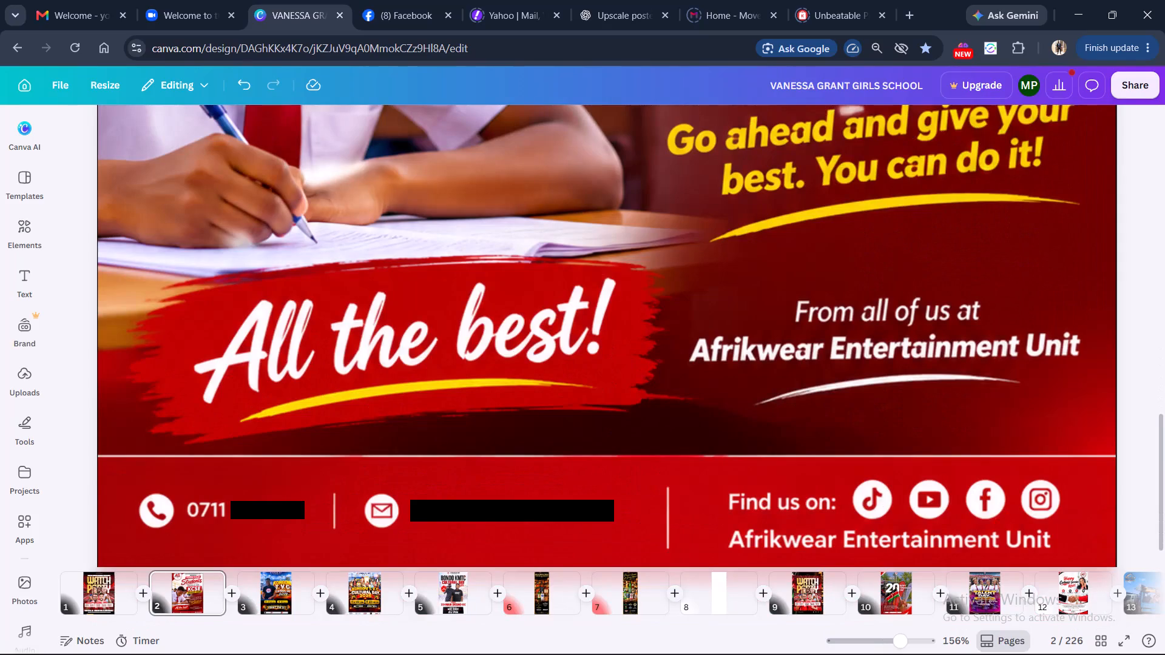
scroll(612, 491, down, 1)
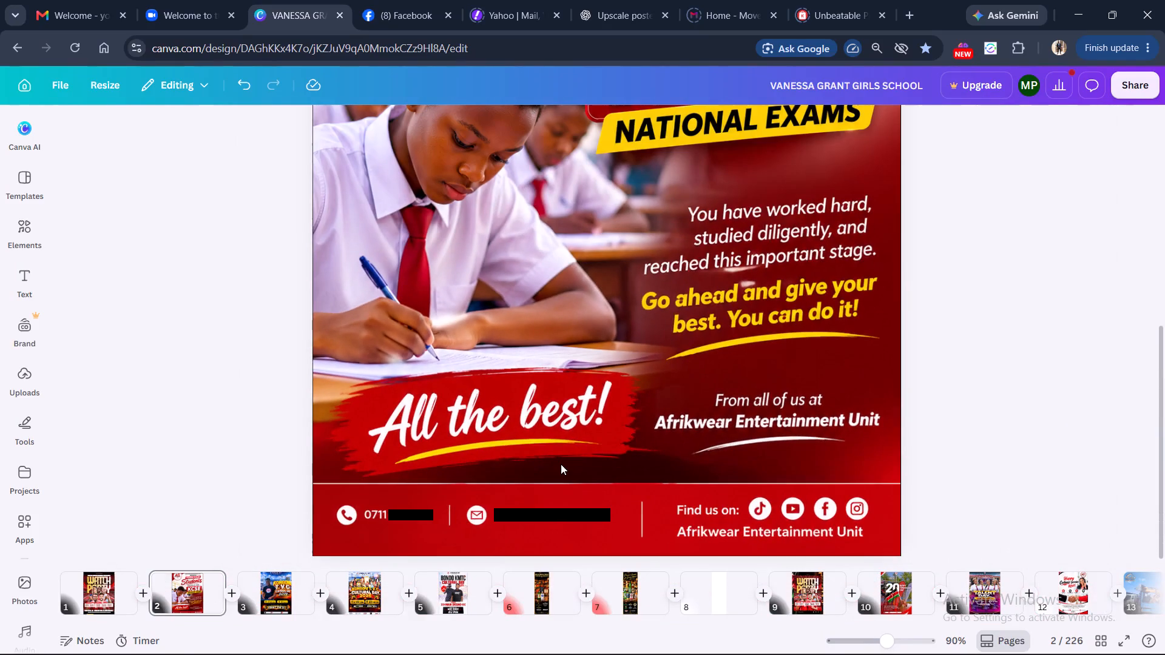
key(ctrl+c)
key(ctrl+v)
Crop the duplicated poster image to a plain red strip of its footer, about 42 high and roughly half the poster's width.
scroll(649, 332, up, 9)
drag(618, 153, 621, 486)
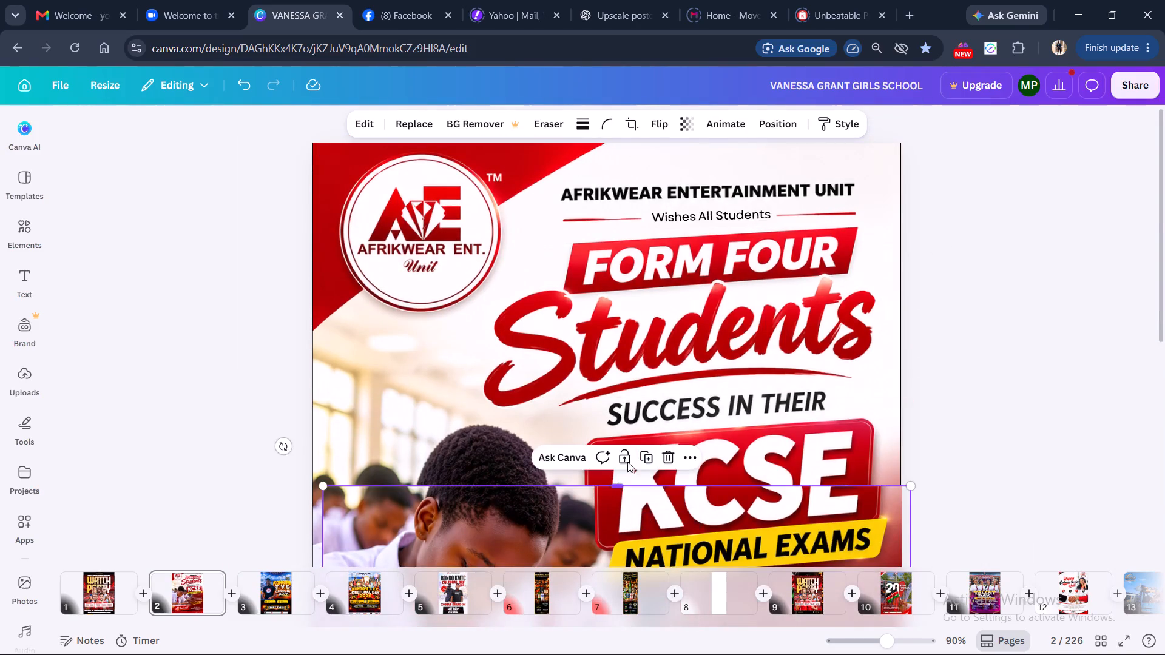
scroll(643, 355, down, 3)
drag(641, 405, 646, 294)
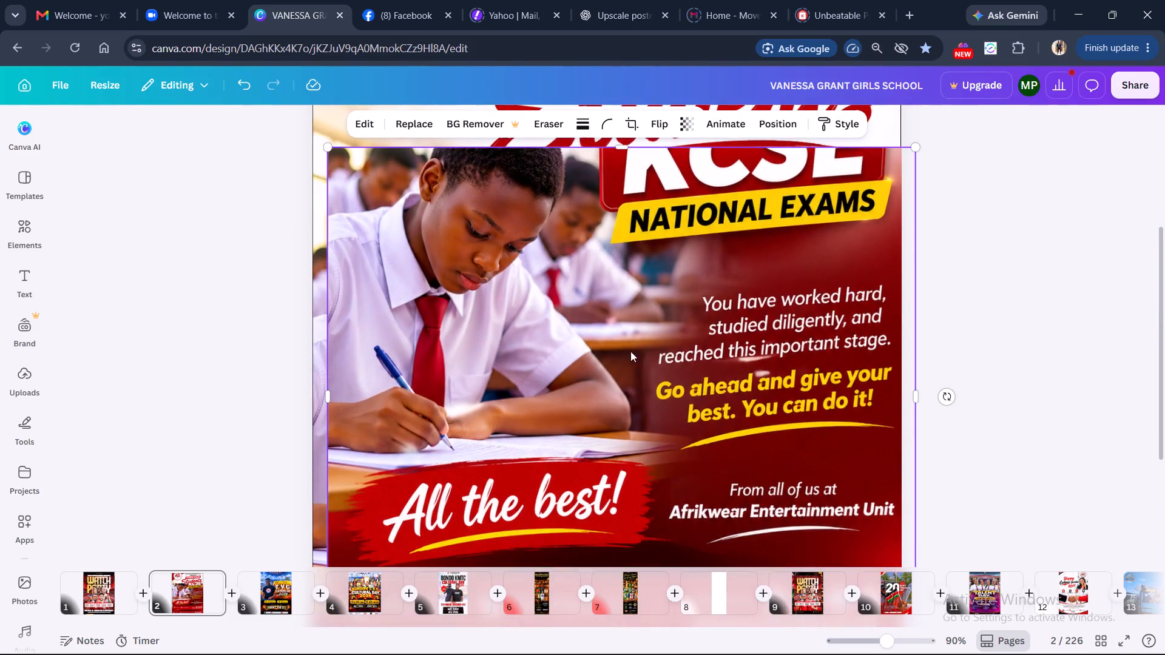
drag(629, 147, 630, 394)
scroll(622, 393, down, 3)
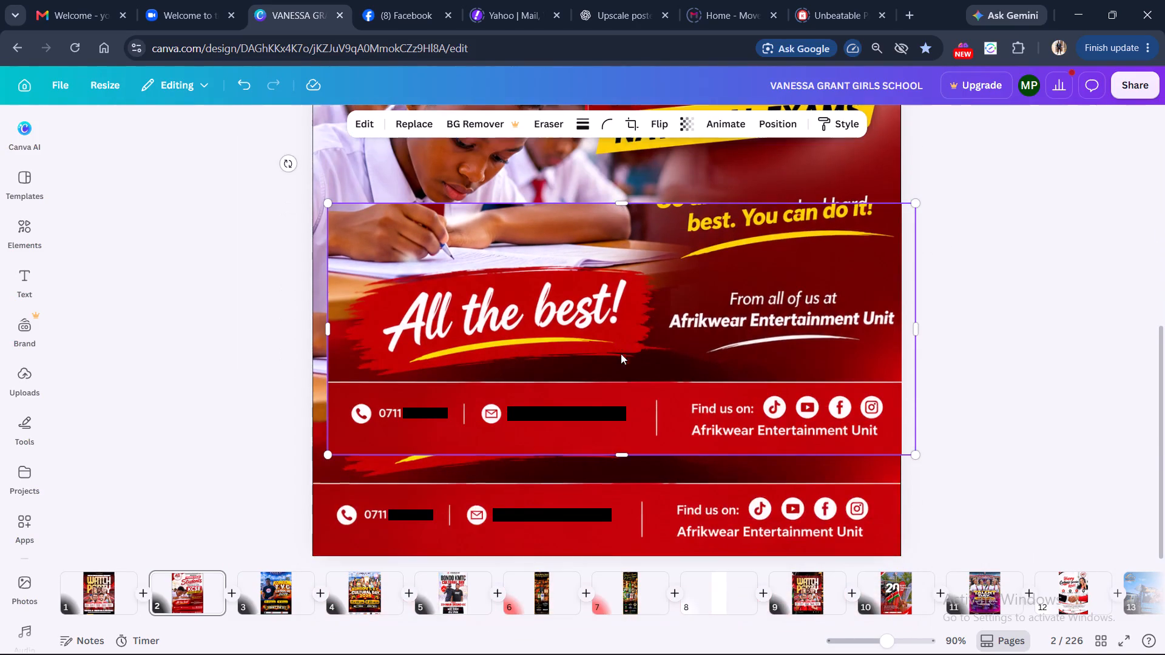
drag(620, 198, 641, 380)
drag(623, 385, 627, 405)
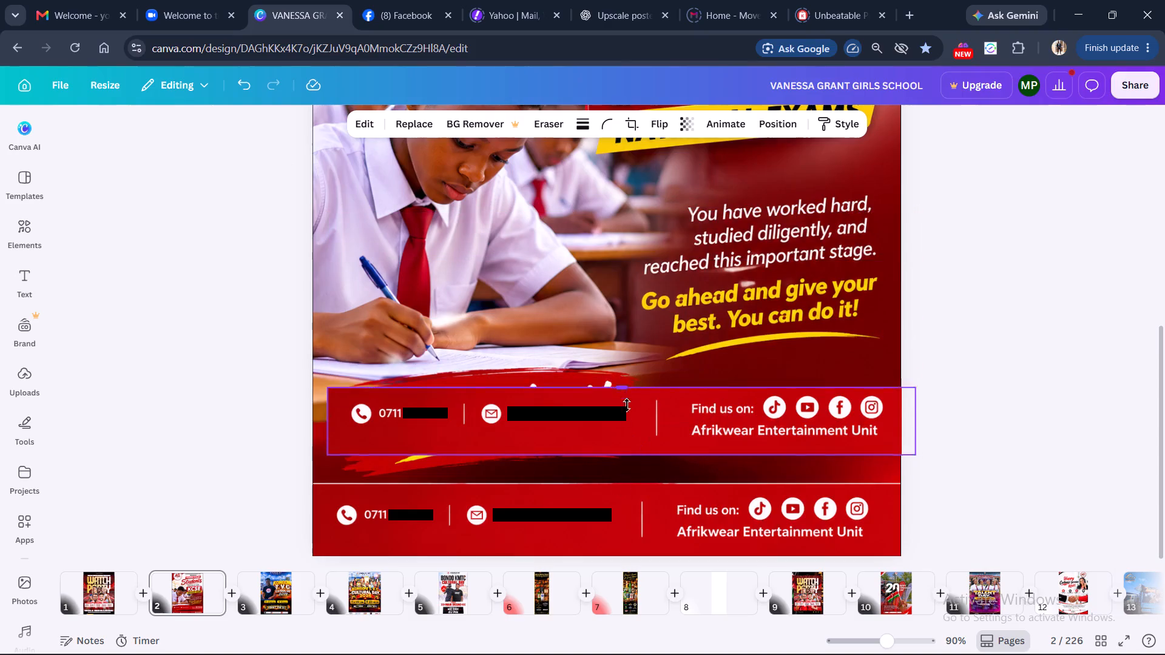
drag(627, 405, 637, 429)
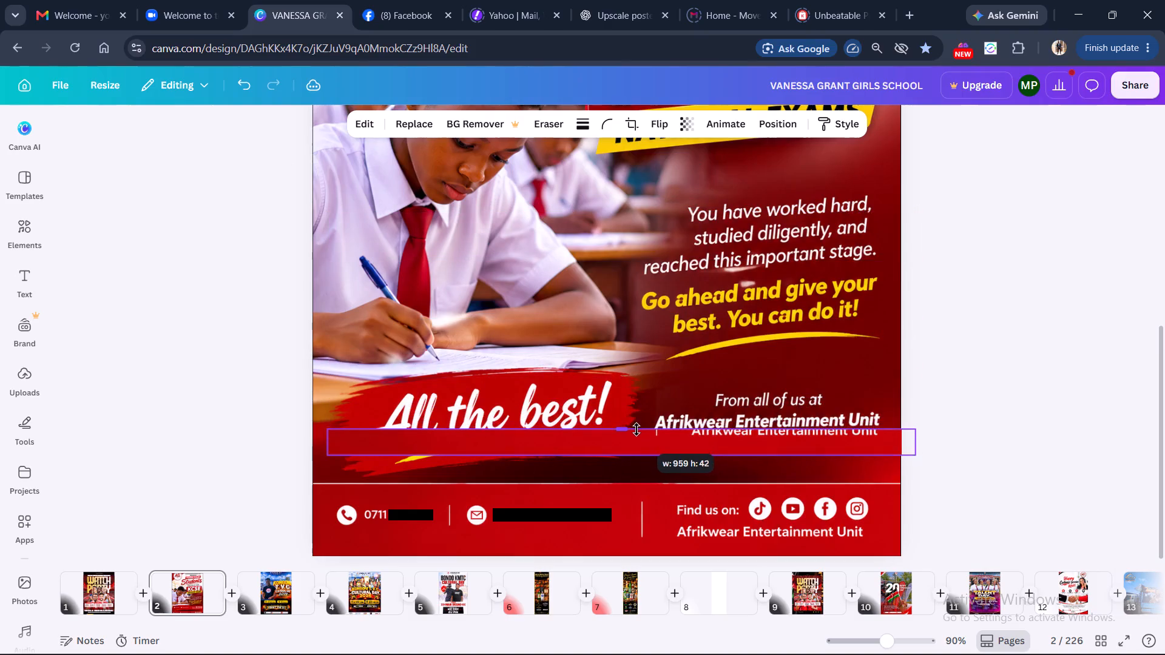
drag(637, 429, 637, 429)
drag(916, 443, 671, 440)
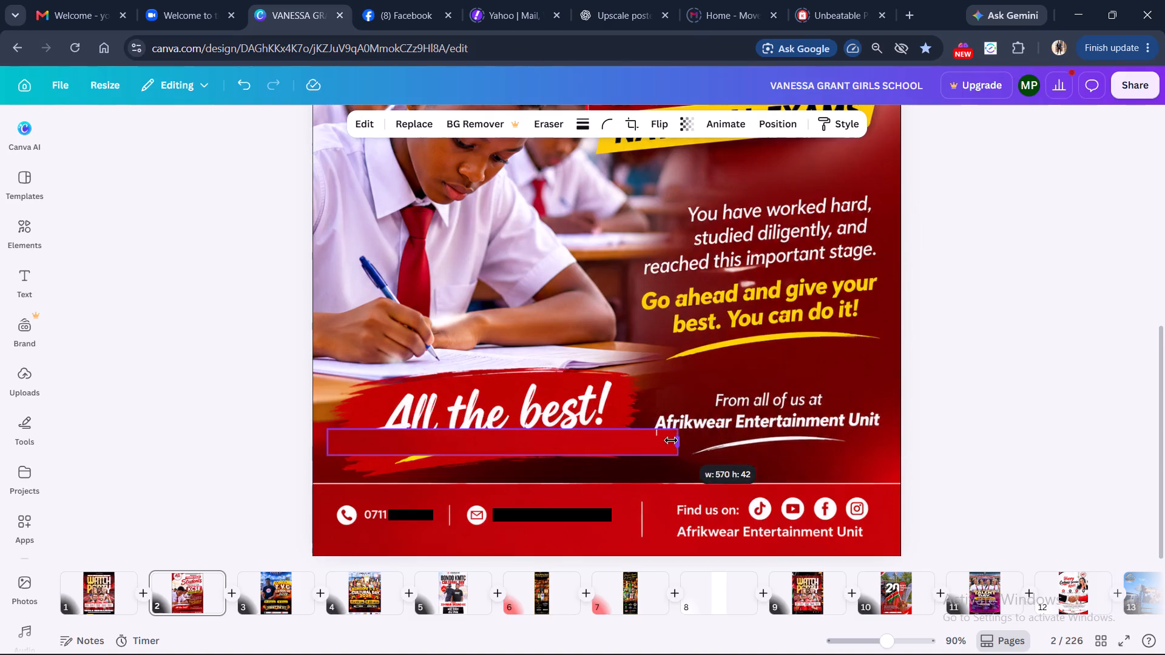
drag(671, 440, 643, 440)
Cover the footer's e-mail address with the red strip, trimmed to fit between the envelope icon and the vertical divider.
drag(527, 441, 541, 488)
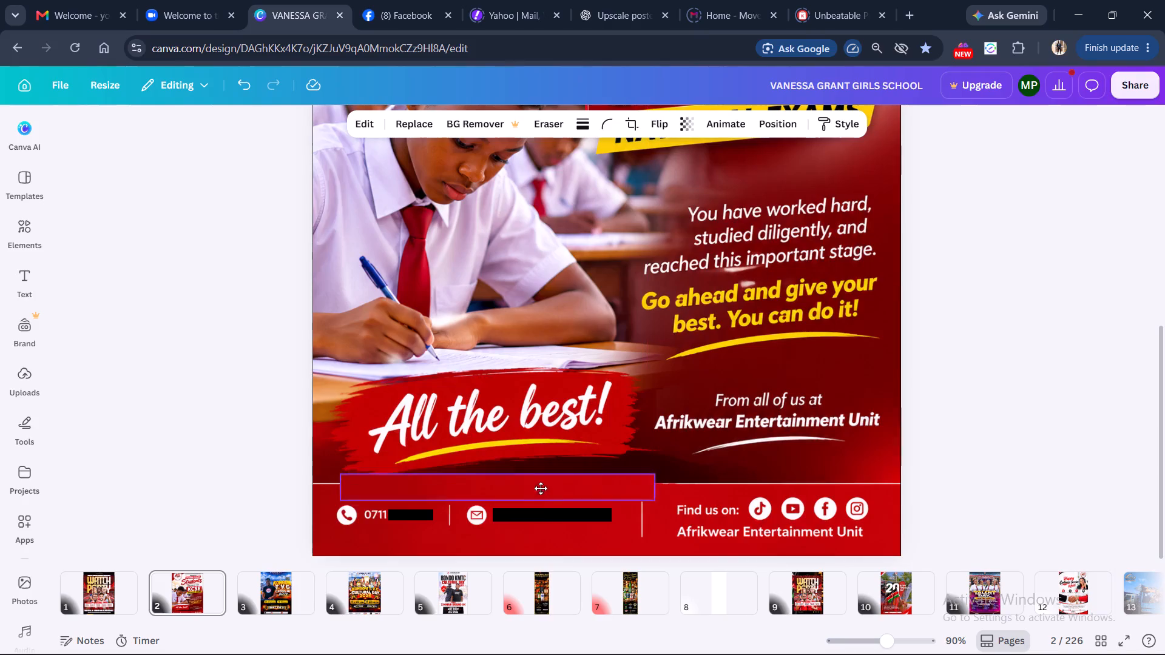
drag(541, 488, 538, 514)
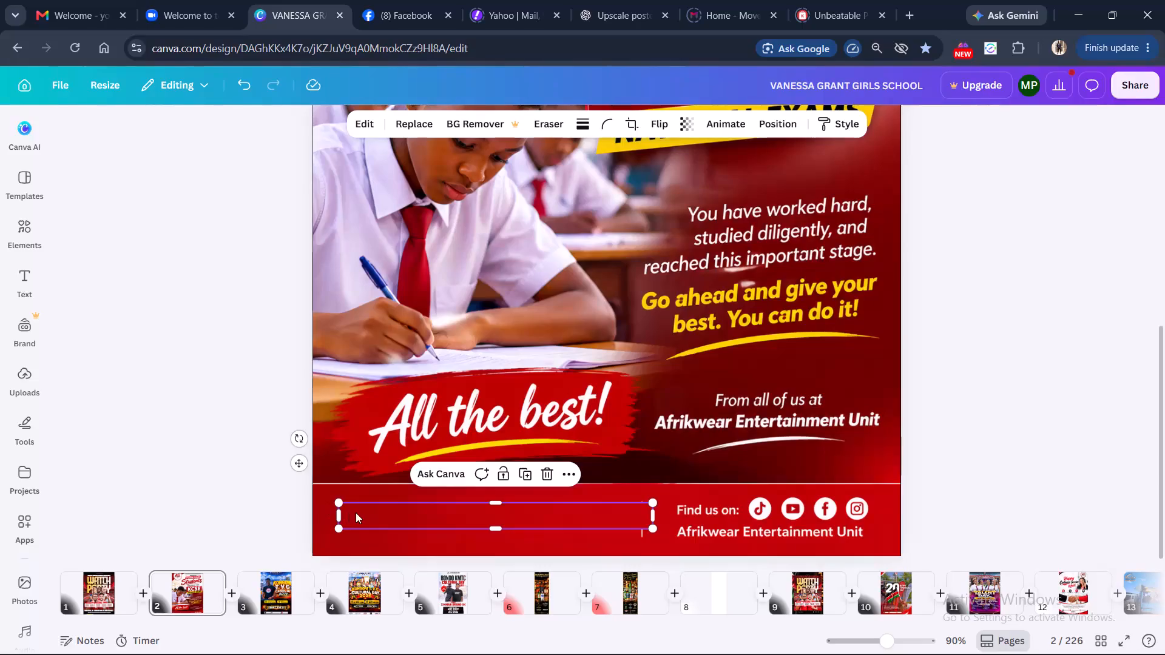
drag(339, 511, 495, 536)
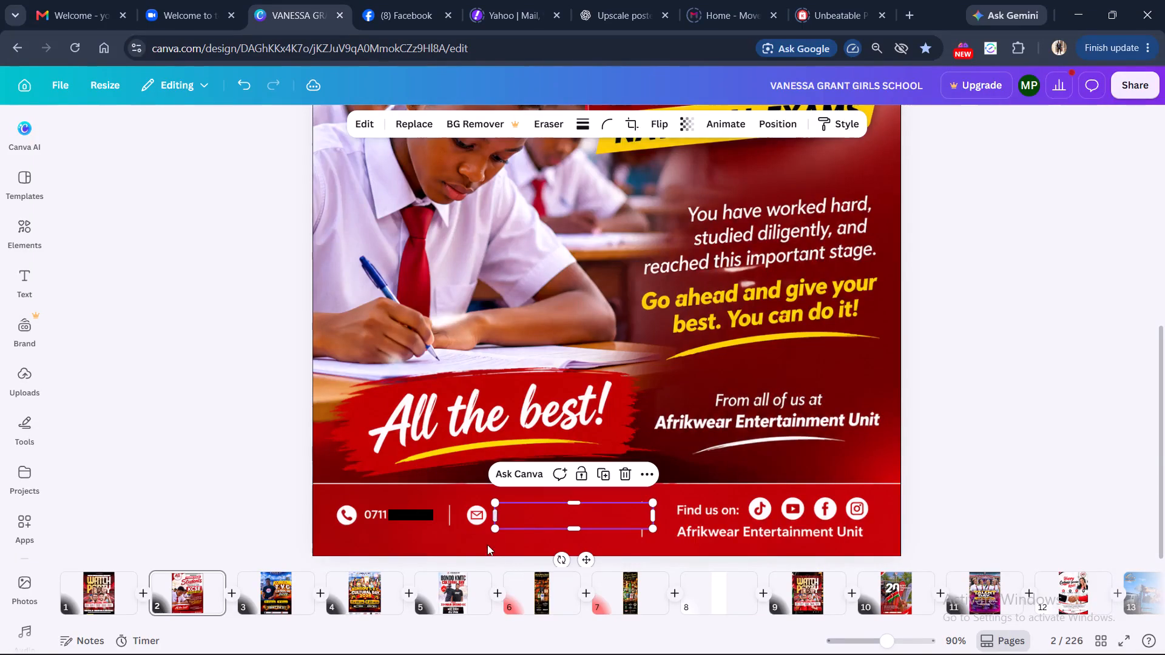
click(621, 524)
drag(613, 512, 603, 517)
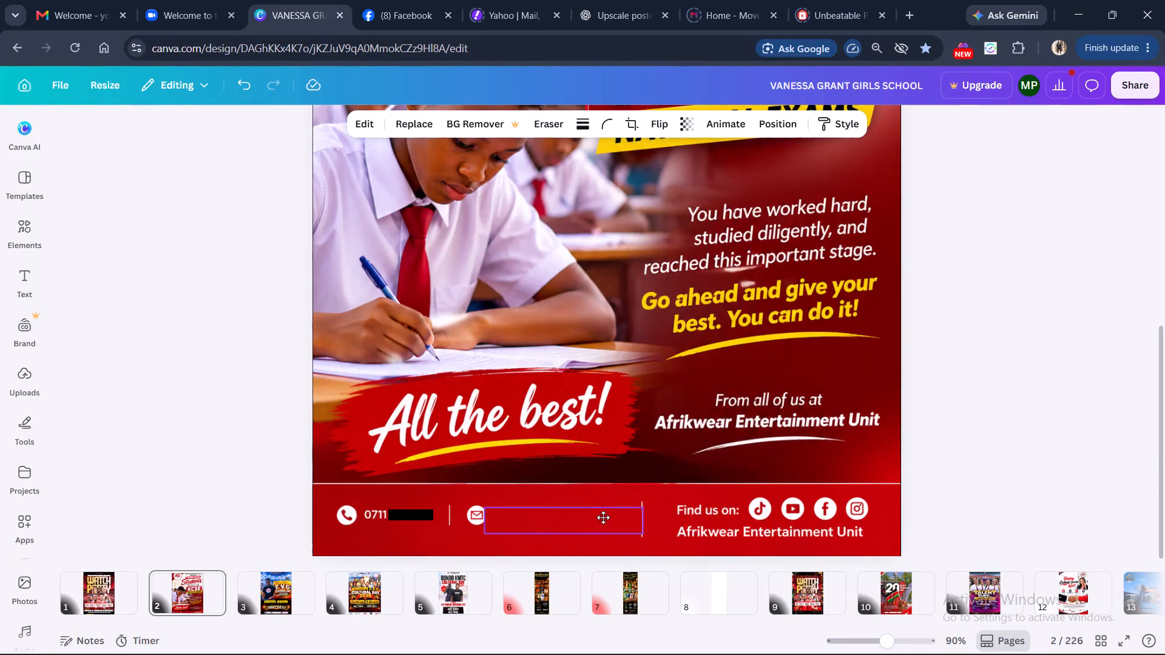
drag(603, 517, 603, 514)
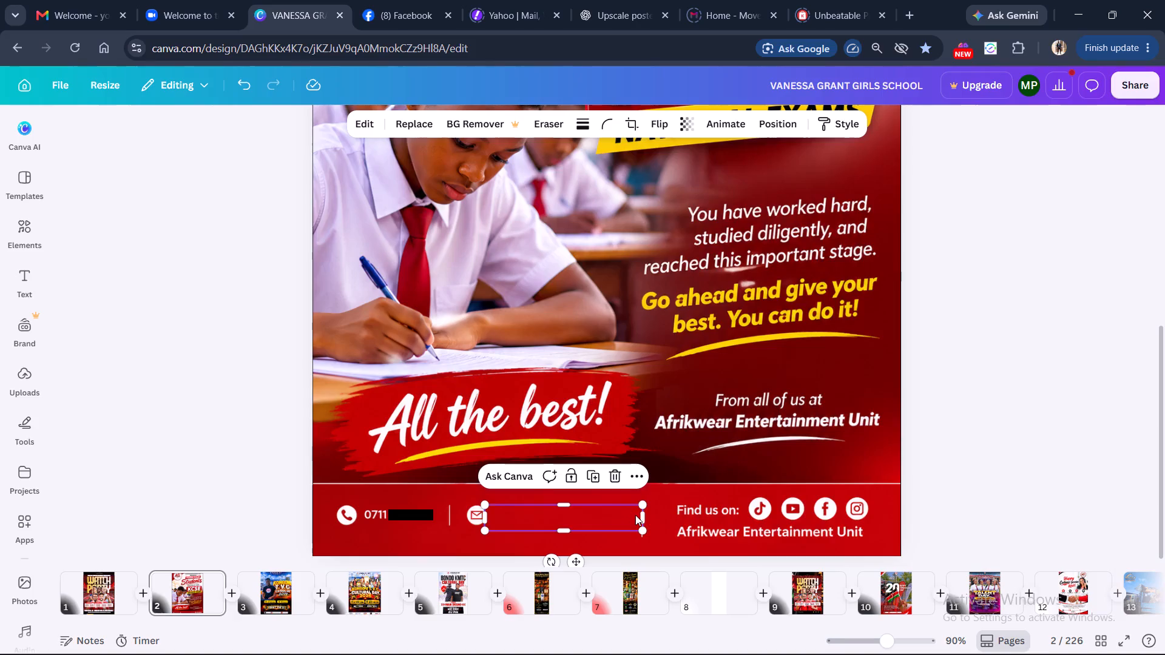
drag(643, 519, 632, 519)
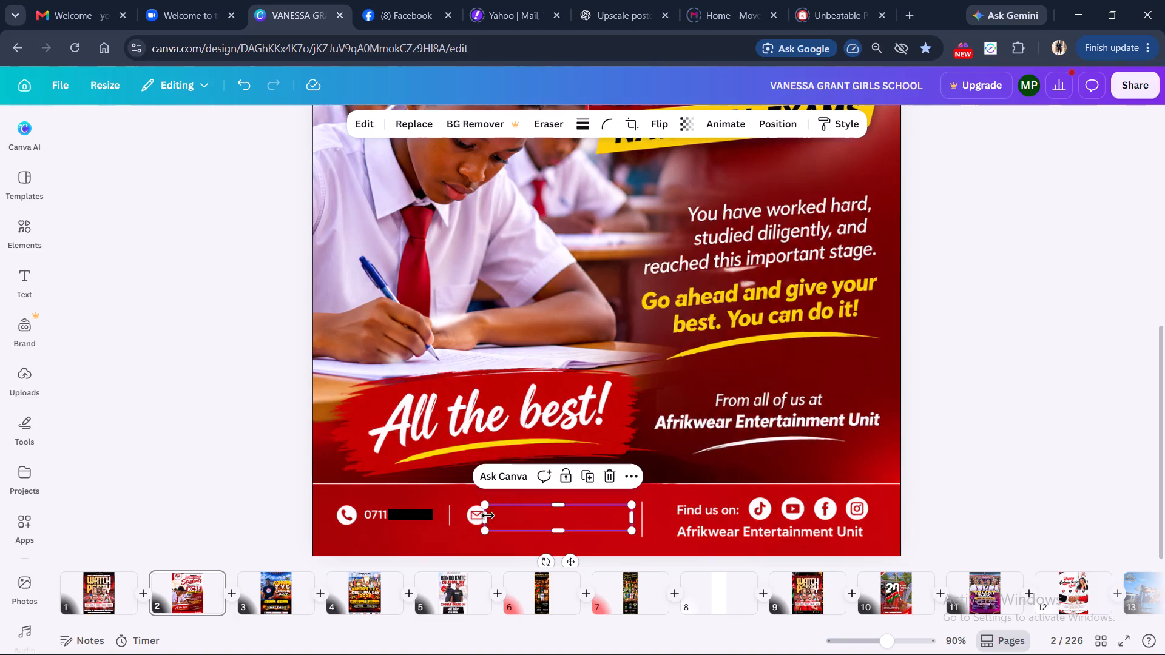
drag(488, 516, 501, 515)
drag(501, 515, 493, 515)
click(251, 426)
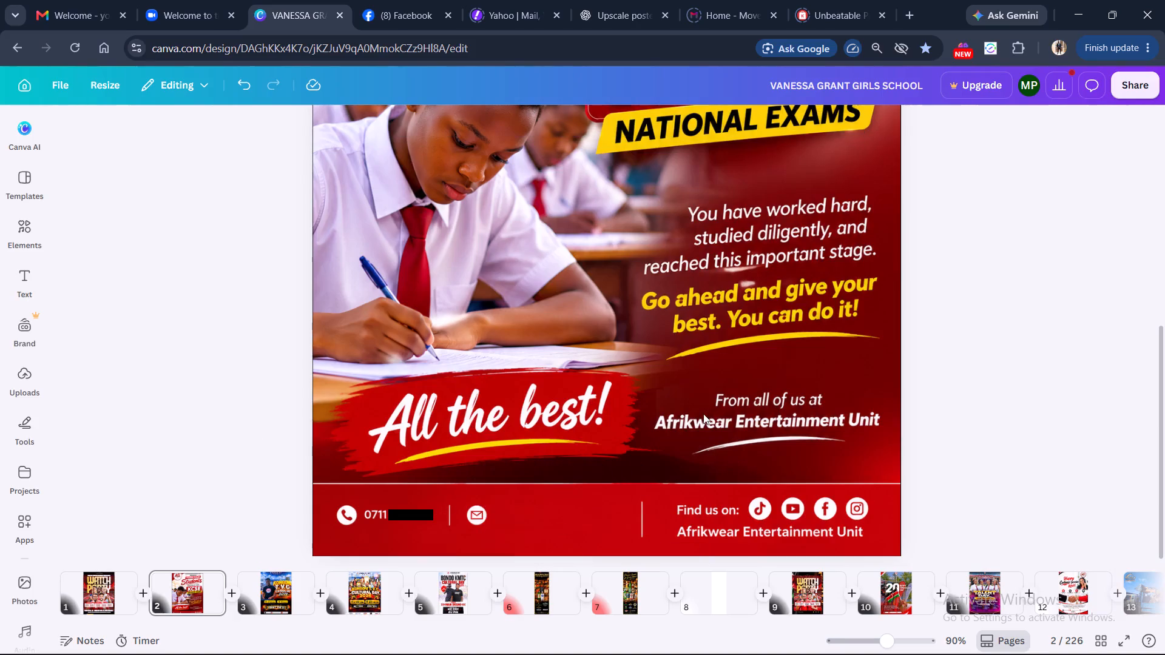
Open a new Chrome window in the second of the two profiles named AFRIKWEAR.
click(1061, 50)
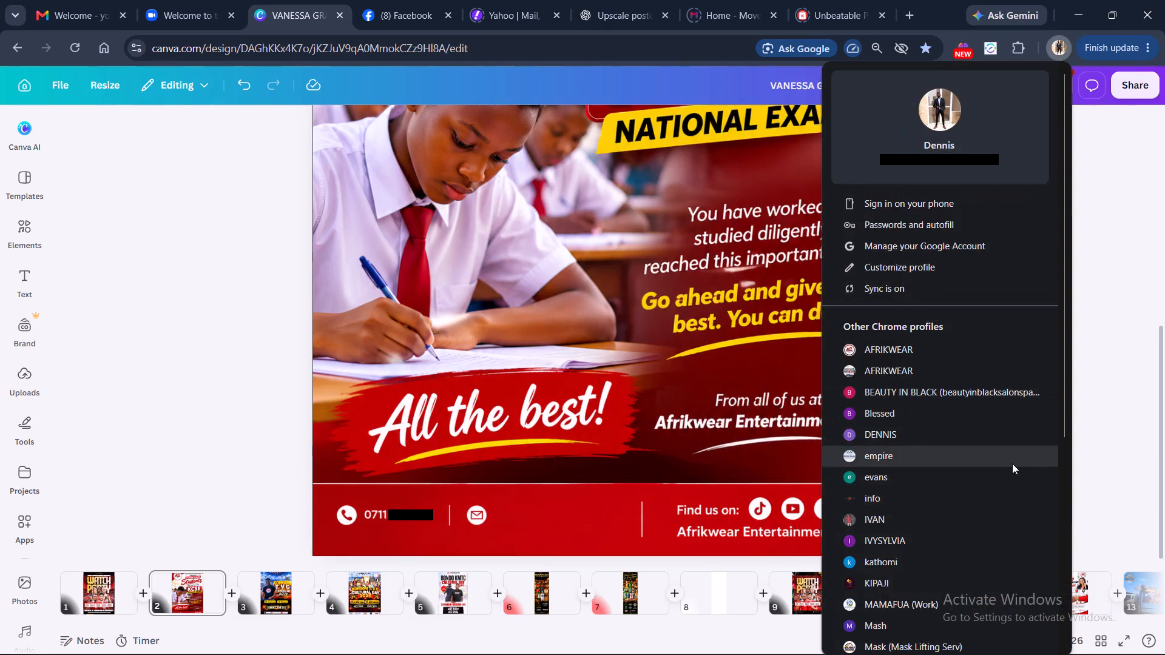
scroll(951, 506, down, 2)
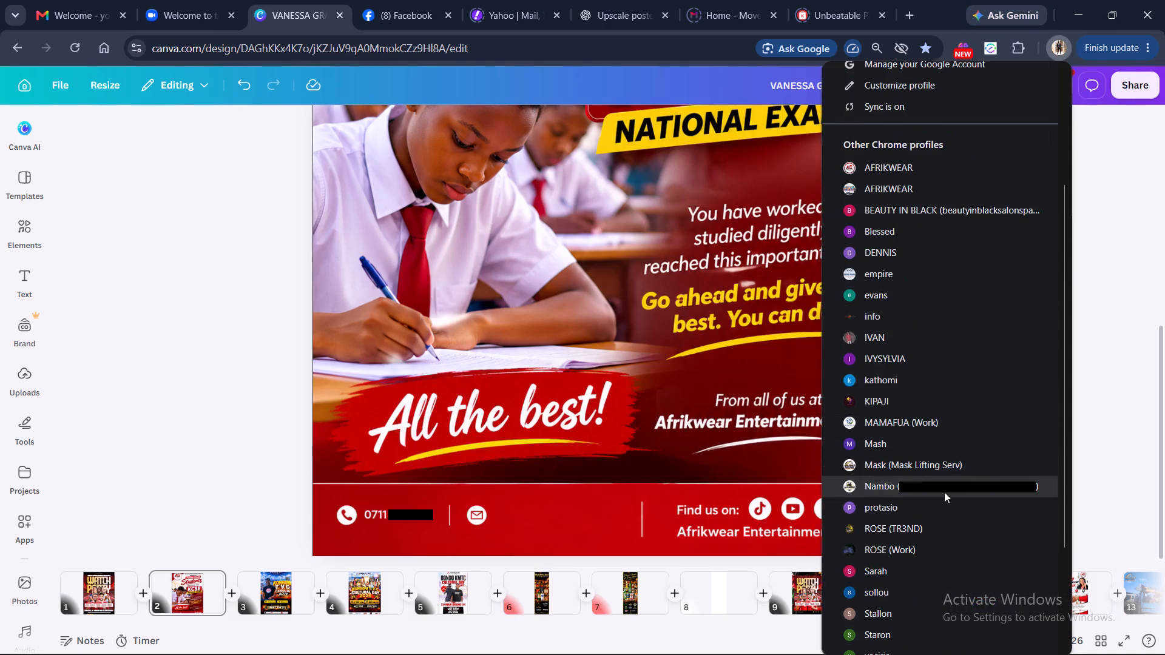
scroll(937, 490, down, 4)
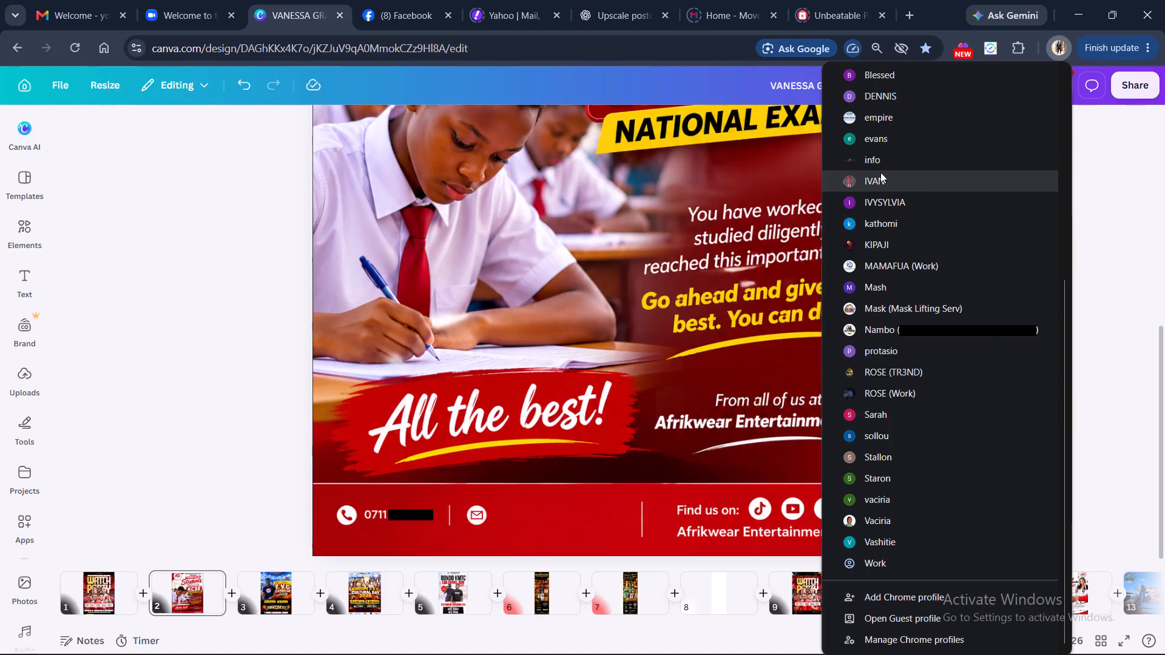
scroll(880, 172, up, 1)
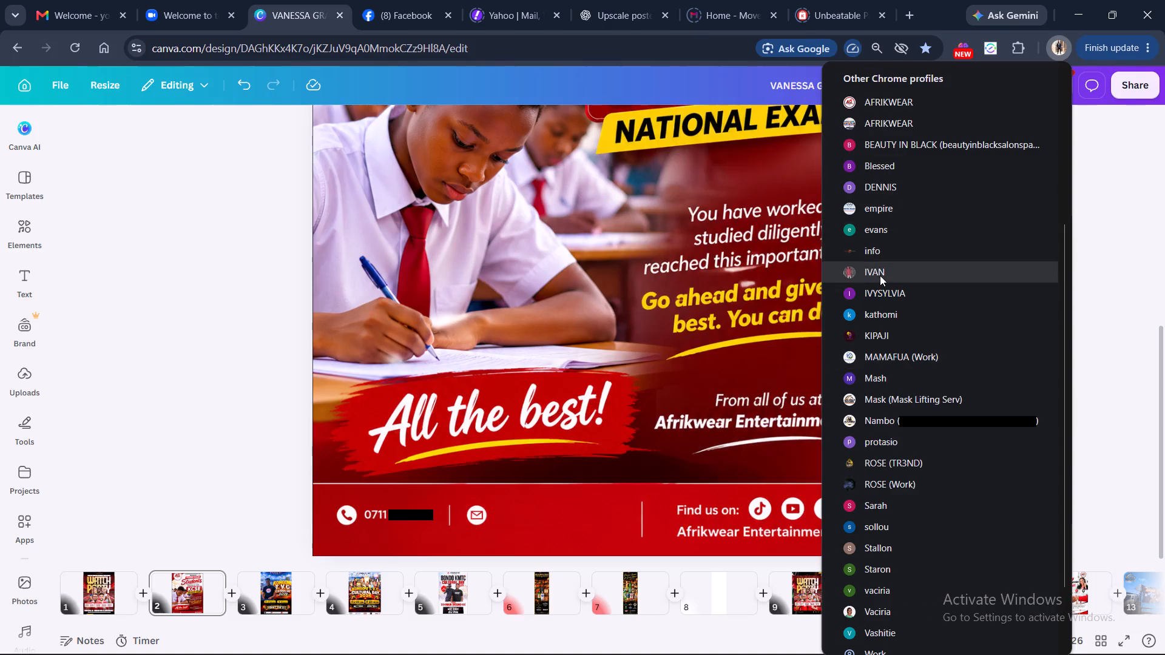
scroll(880, 275, down, 3)
scroll(880, 275, up, 2)
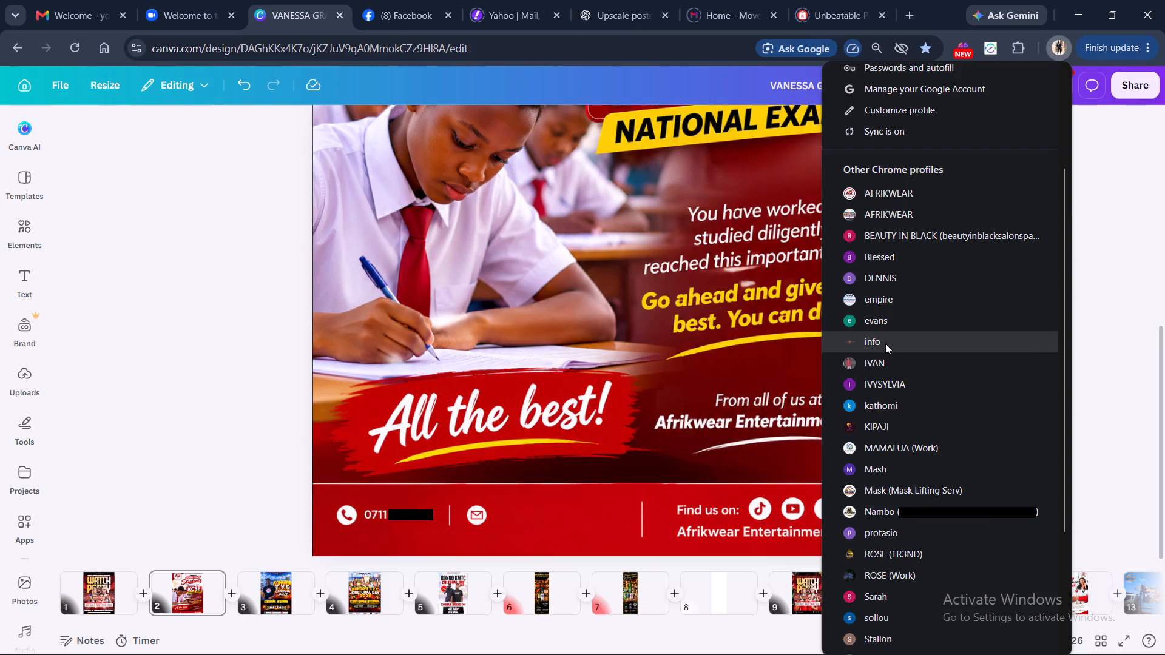
click(896, 213)
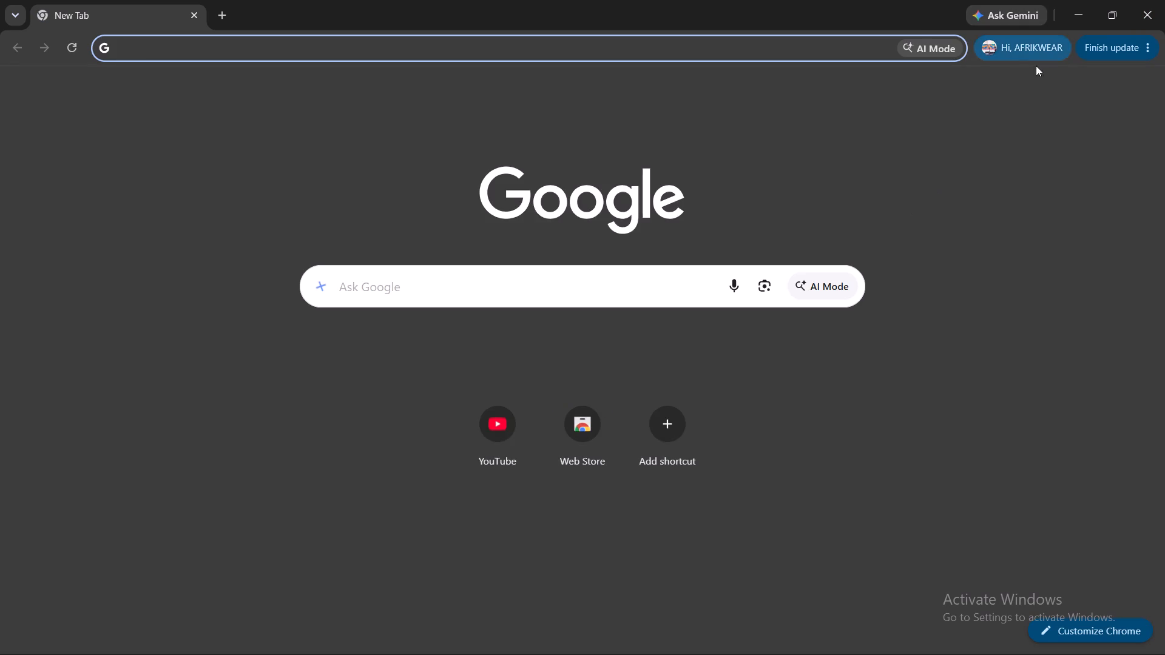
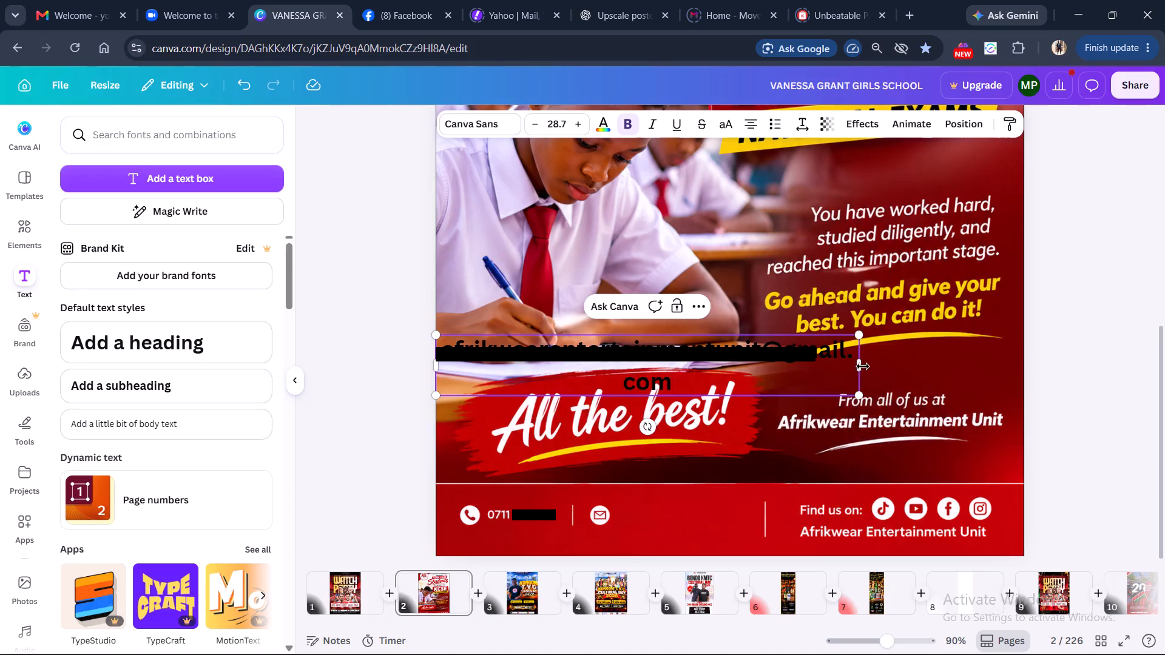
Widen the new e-mail text box so the address fits on one line, and move it down onto the poster's red footer.
drag(863, 366, 904, 371)
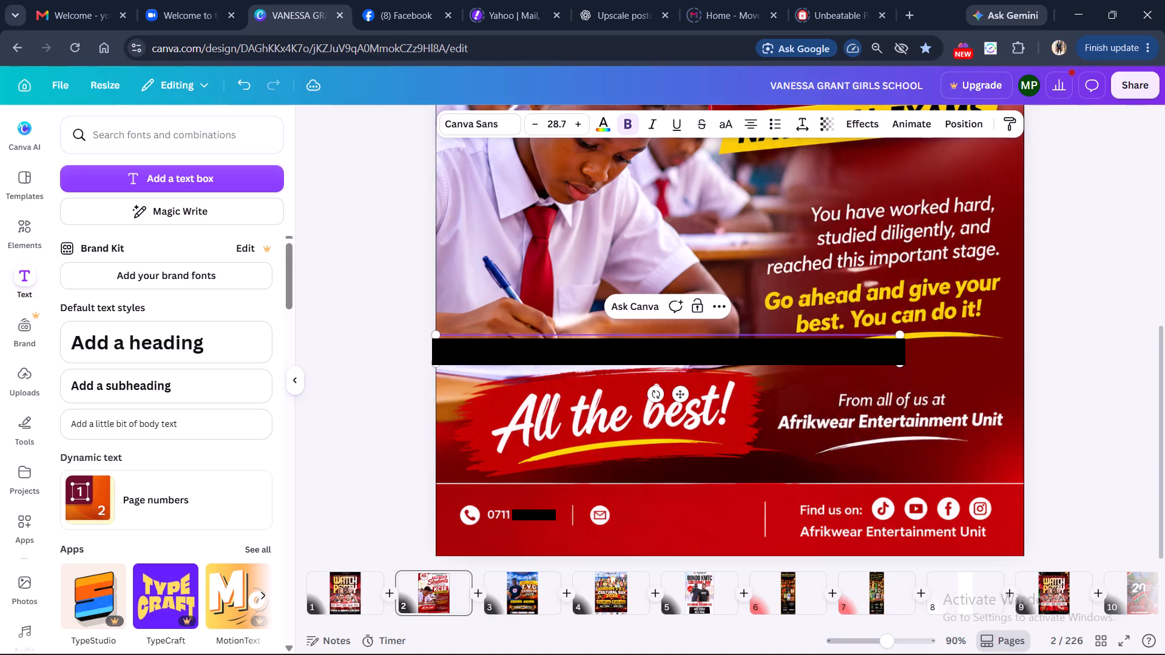
click(646, 395)
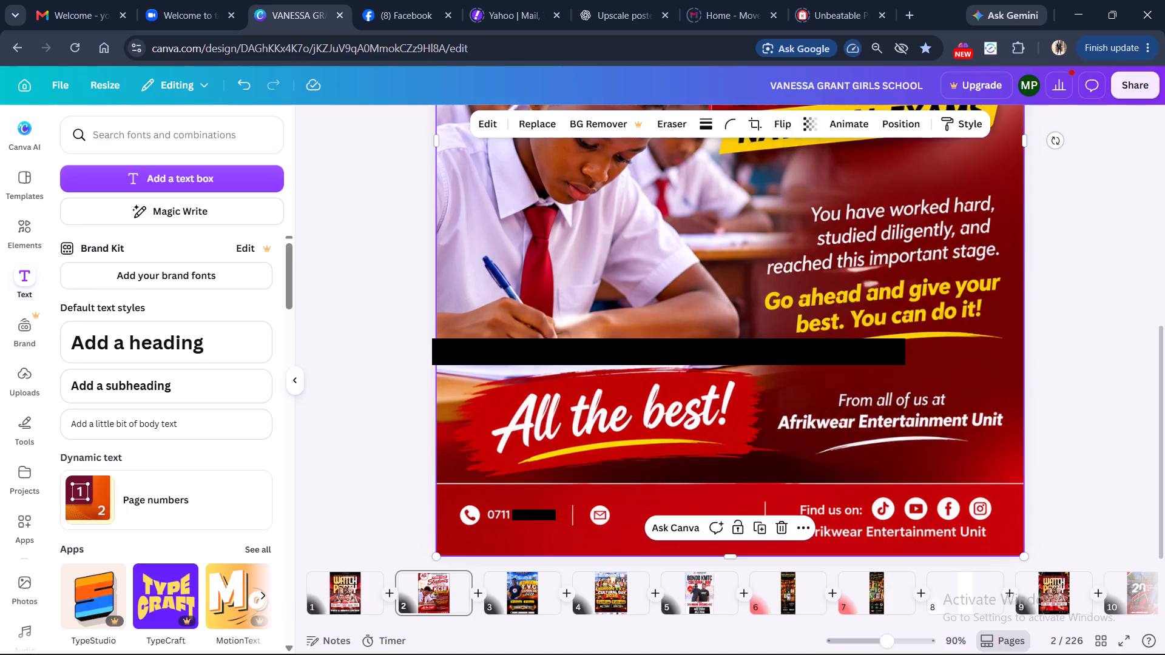
click(585, 349)
drag(585, 349, 663, 499)
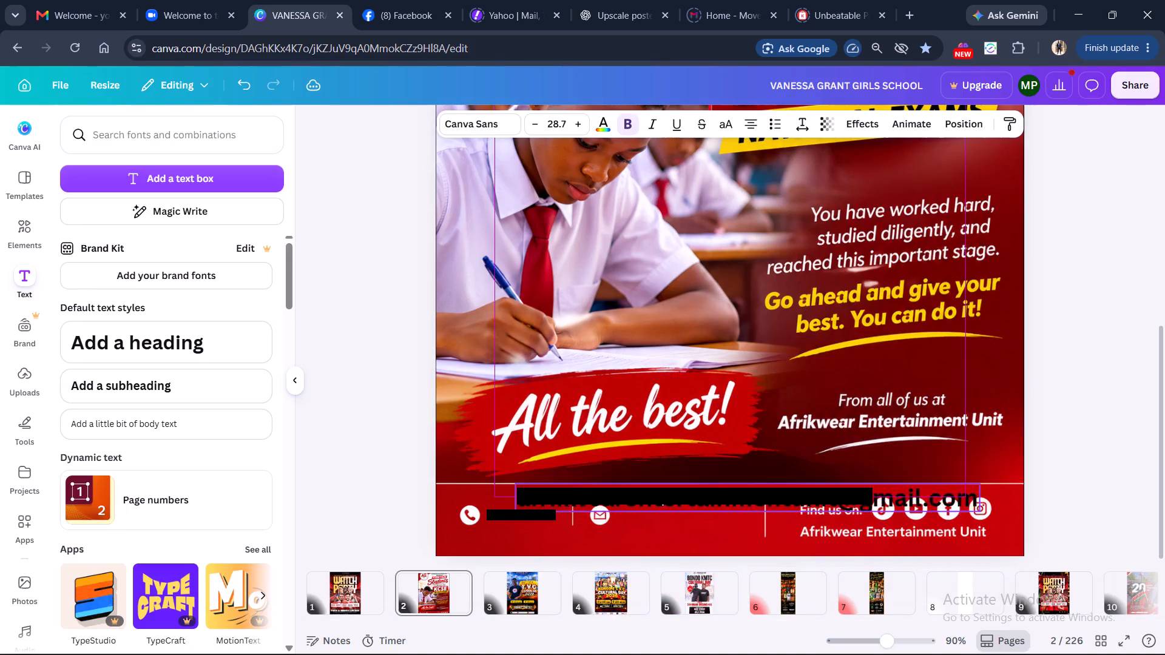
drag(663, 499, 655, 499)
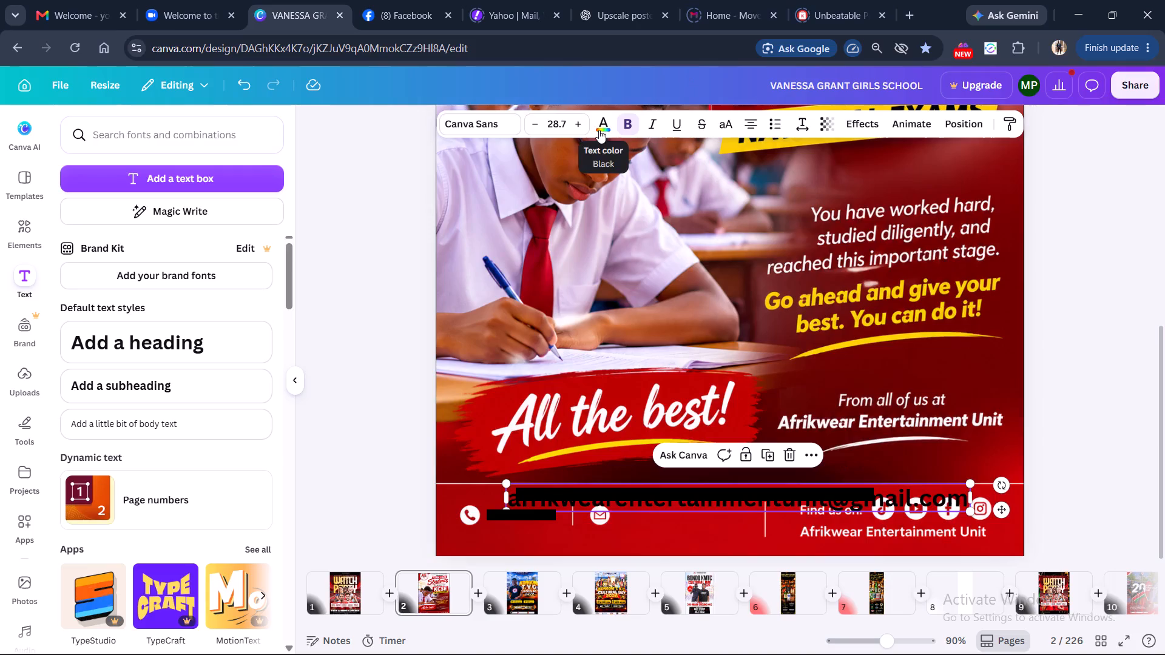
Change the footer e-mail text's colour from the default to white.
click(599, 130)
click(163, 387)
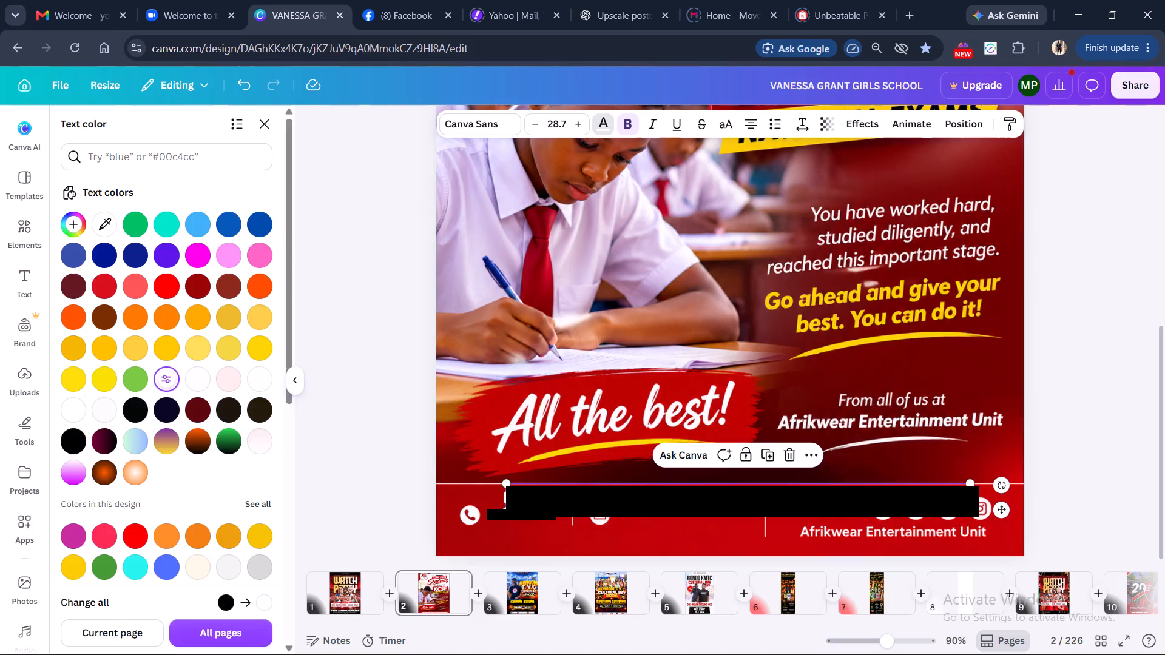
Scale the footer e-mail text down to about size 11.8.
drag(970, 509, 695, 499)
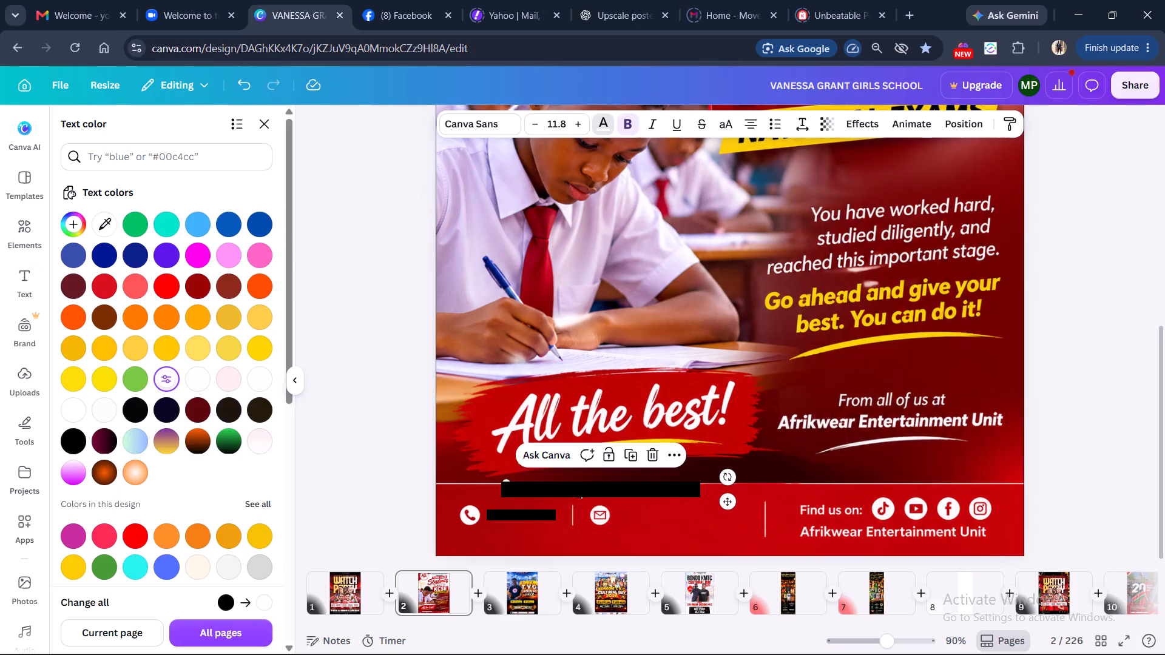
Fit the new e-mail text on two lines at about size 13.2 between the footer's envelope icon and the vertical divider.
drag(577, 488, 663, 526)
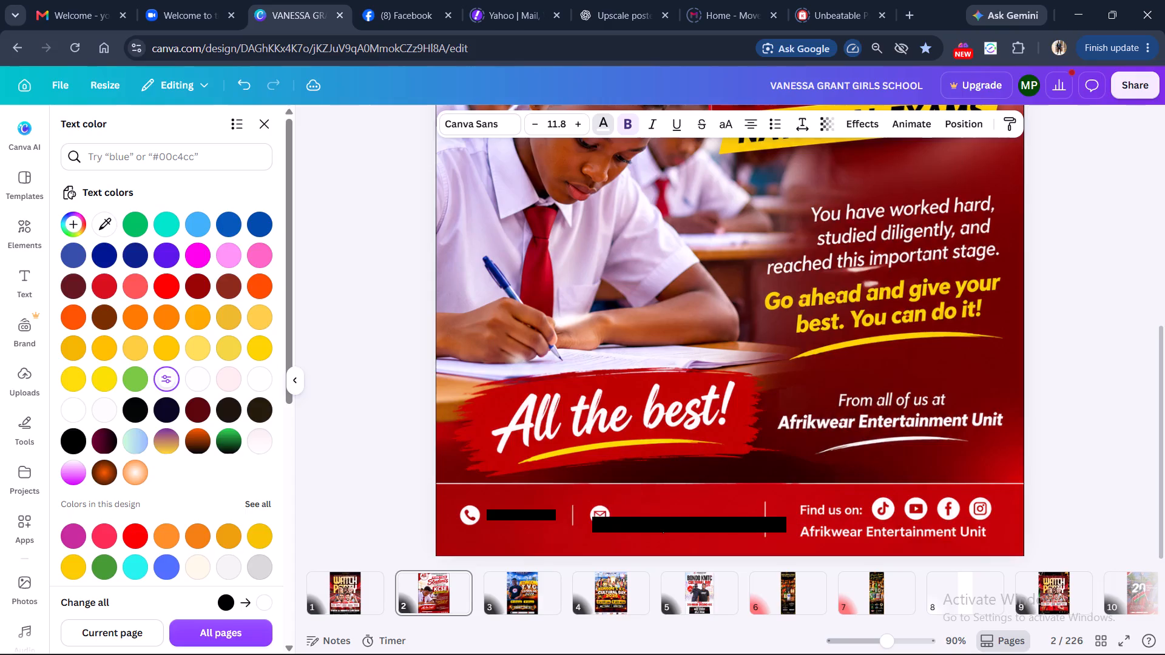
drag(663, 526, 657, 528)
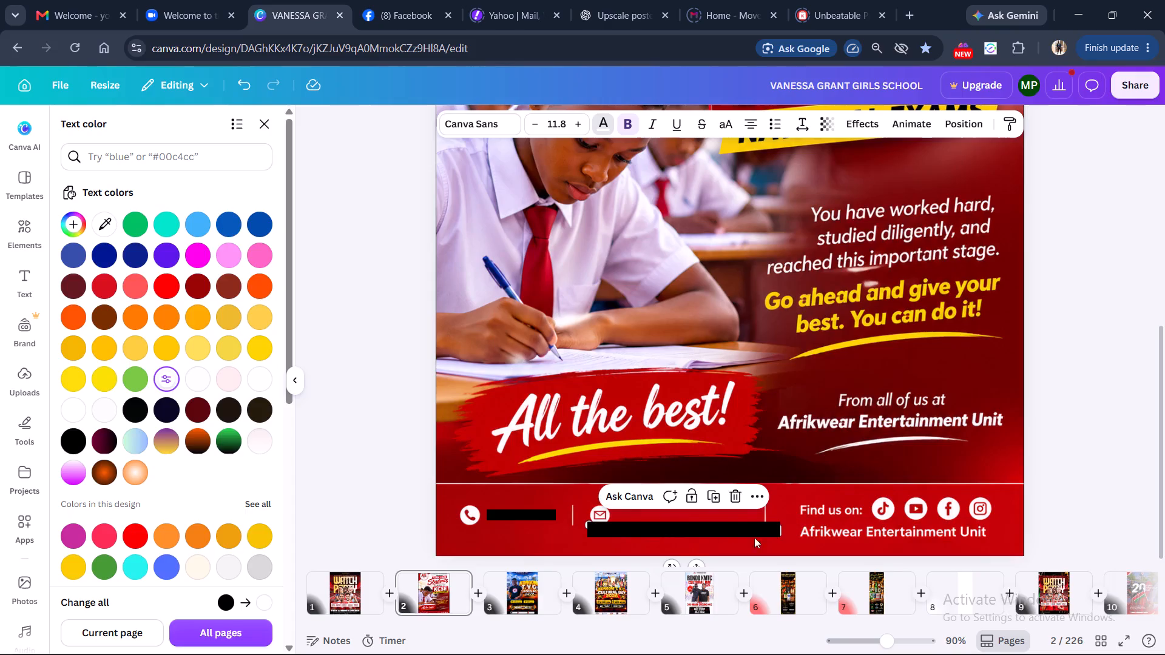
drag(590, 526, 558, 515)
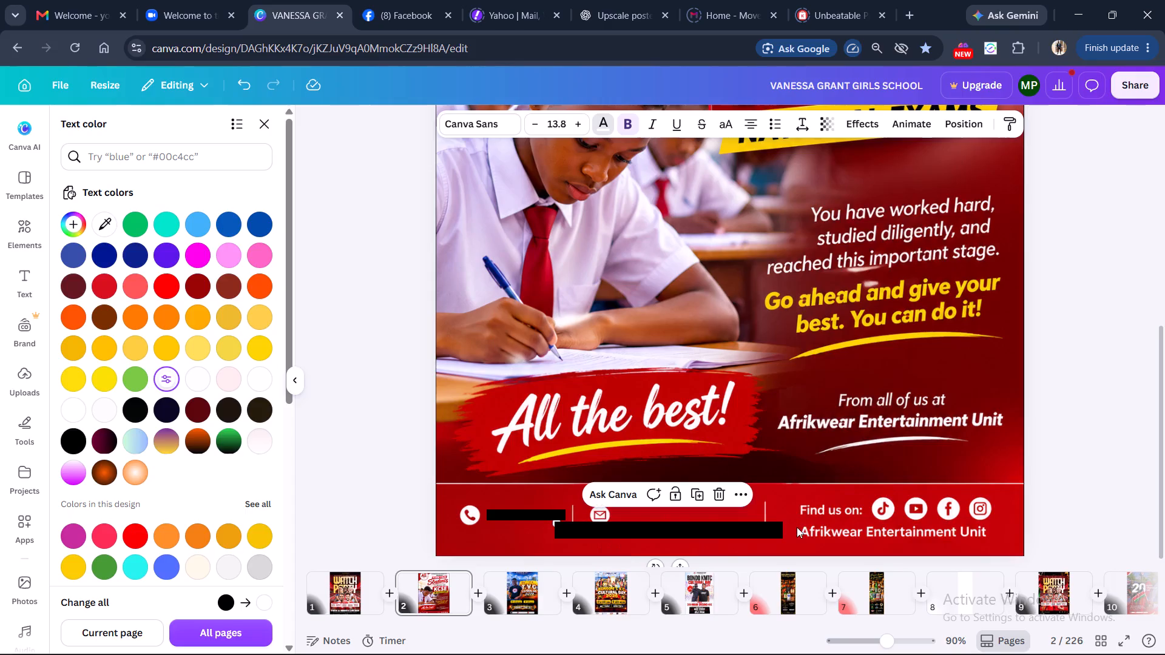
drag(782, 526, 713, 536)
drag(612, 530, 671, 512)
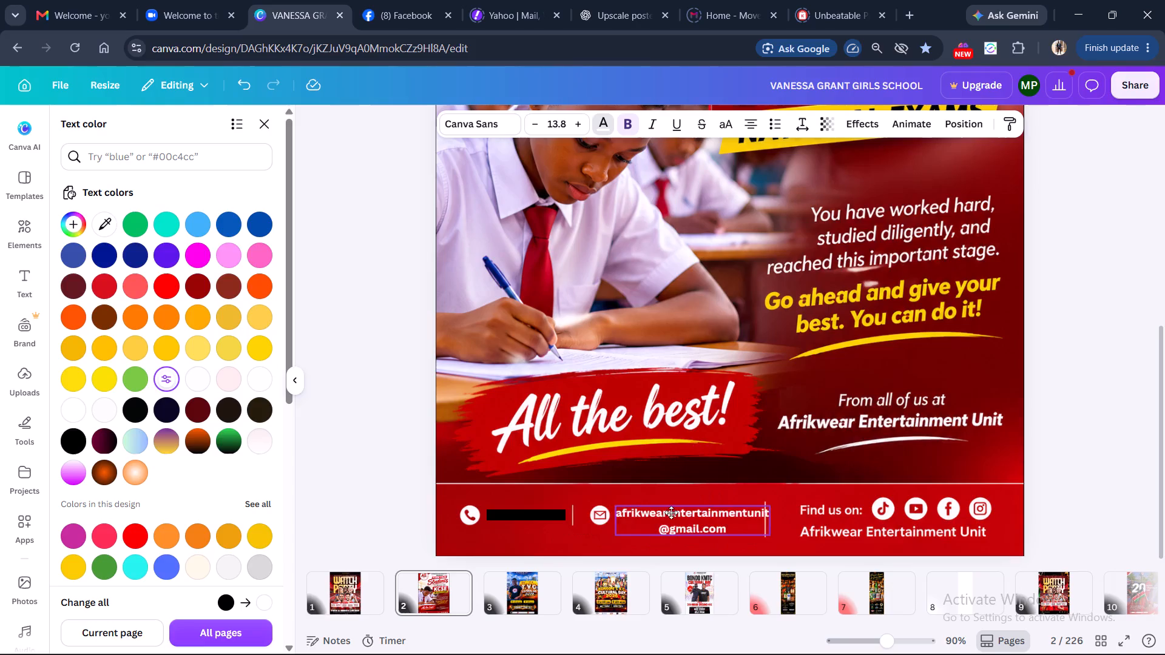
drag(671, 512, 666, 517)
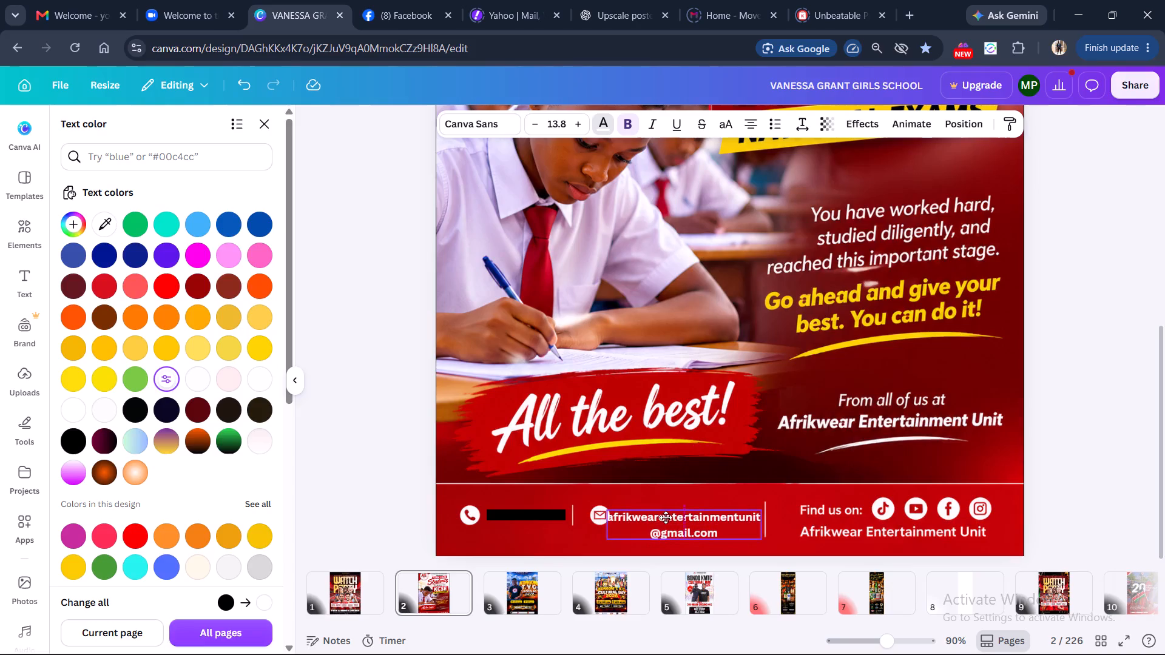
drag(666, 517, 670, 517)
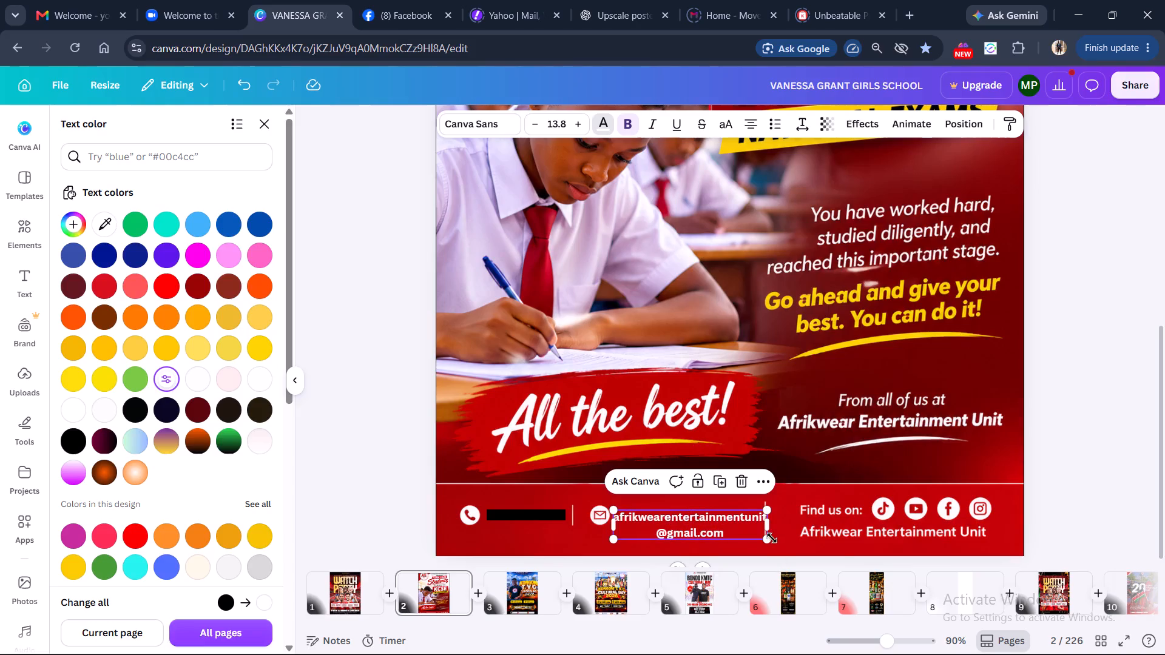
drag(772, 538, 748, 534)
click(670, 519)
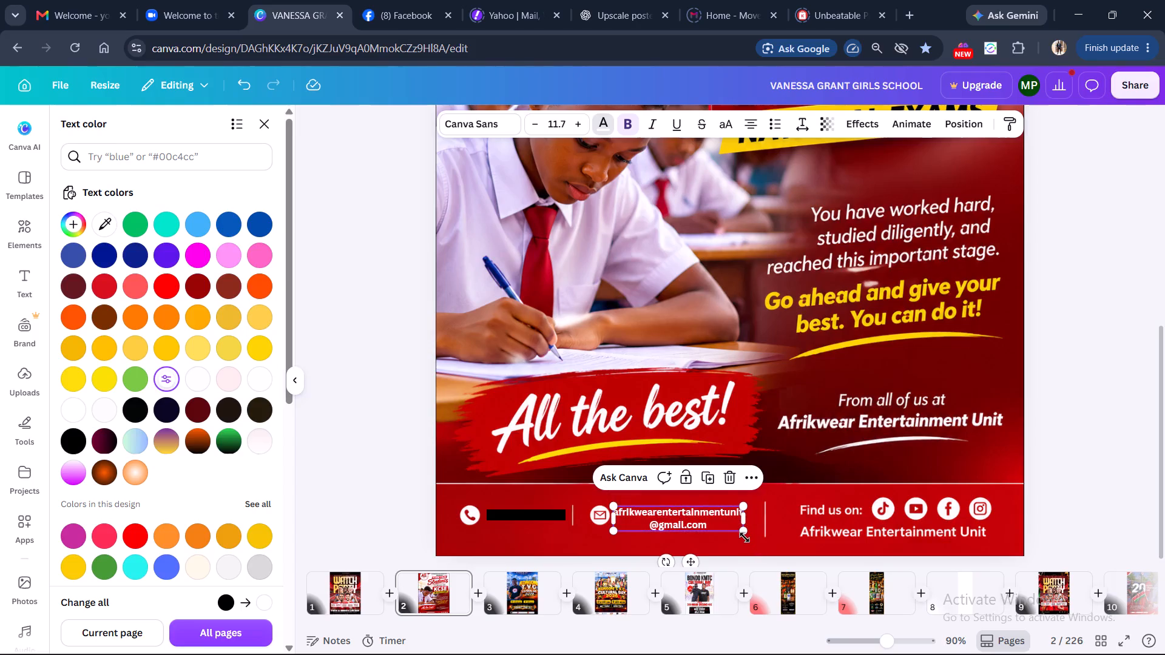
drag(744, 533, 760, 542)
click(670, 512)
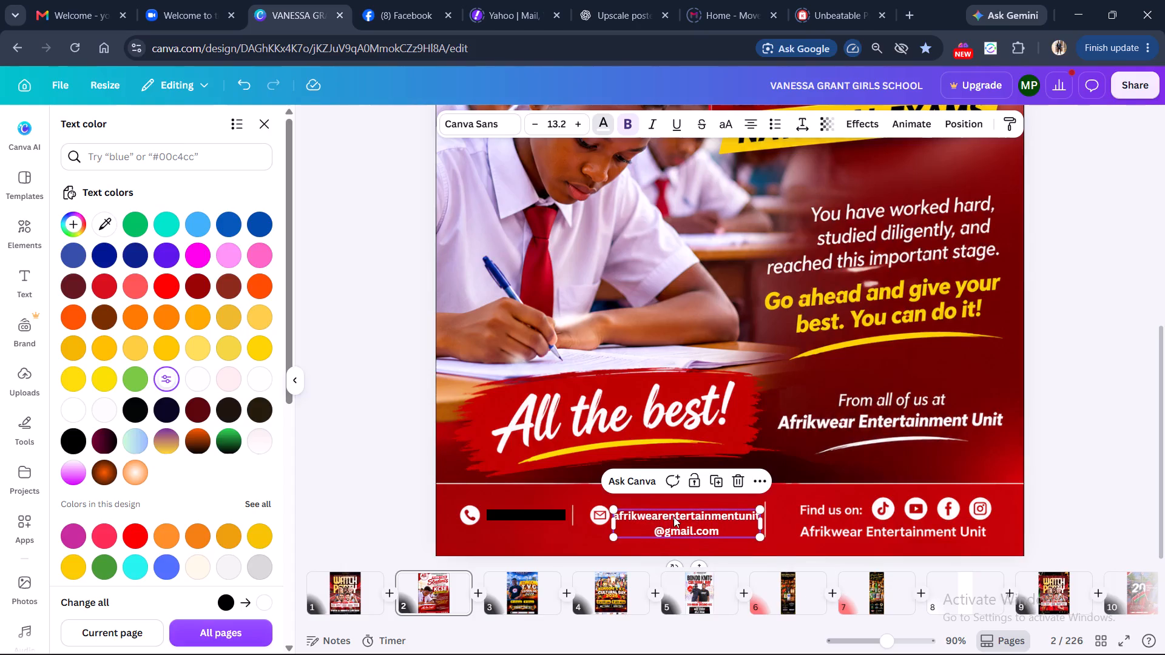
Nudge the footer's e-mail text slightly upward so its first line sits level with the envelope icon.
click(1073, 485)
click(300, 384)
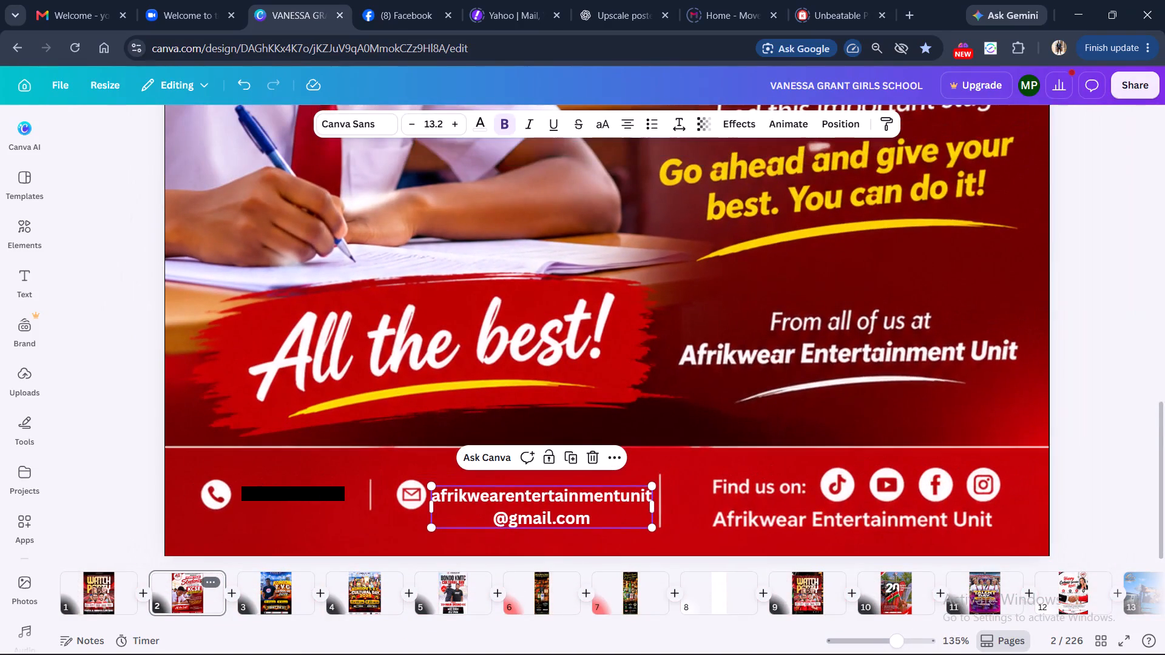
click(533, 517)
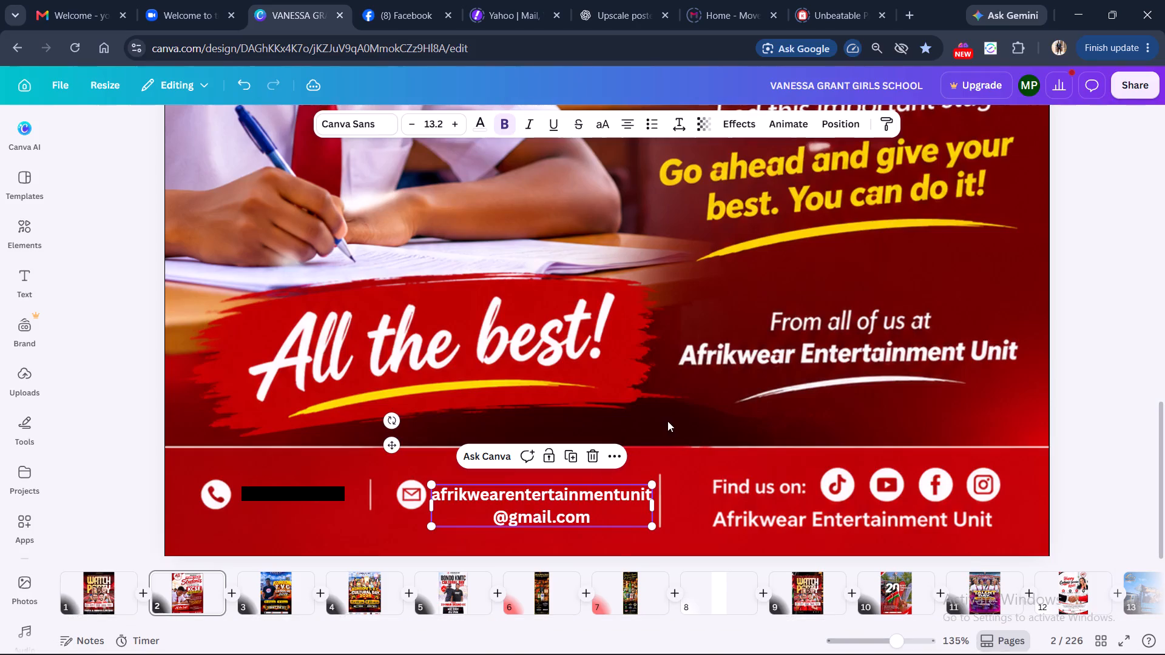
scroll(667, 421, down, 2)
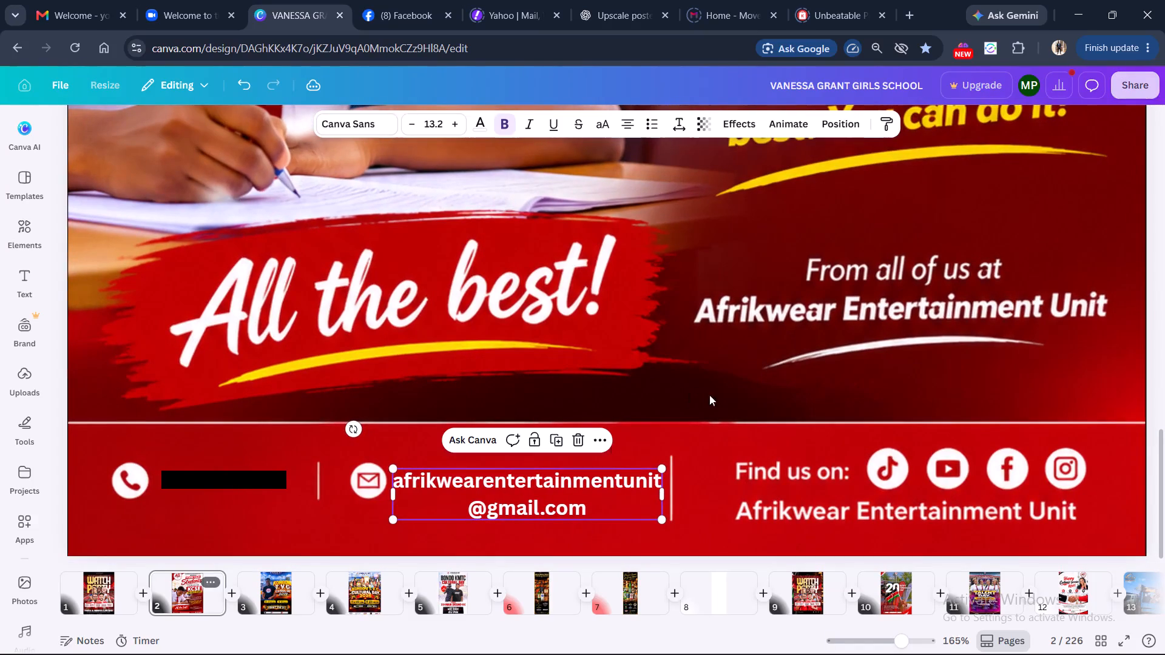
click(519, 495)
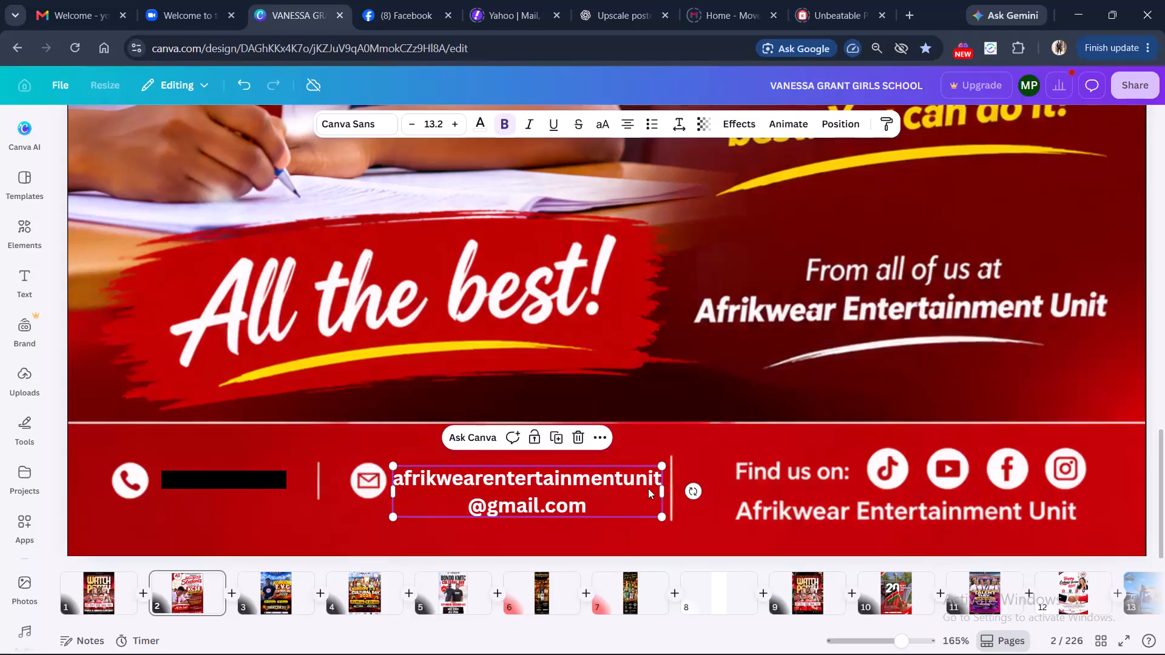
click(723, 463)
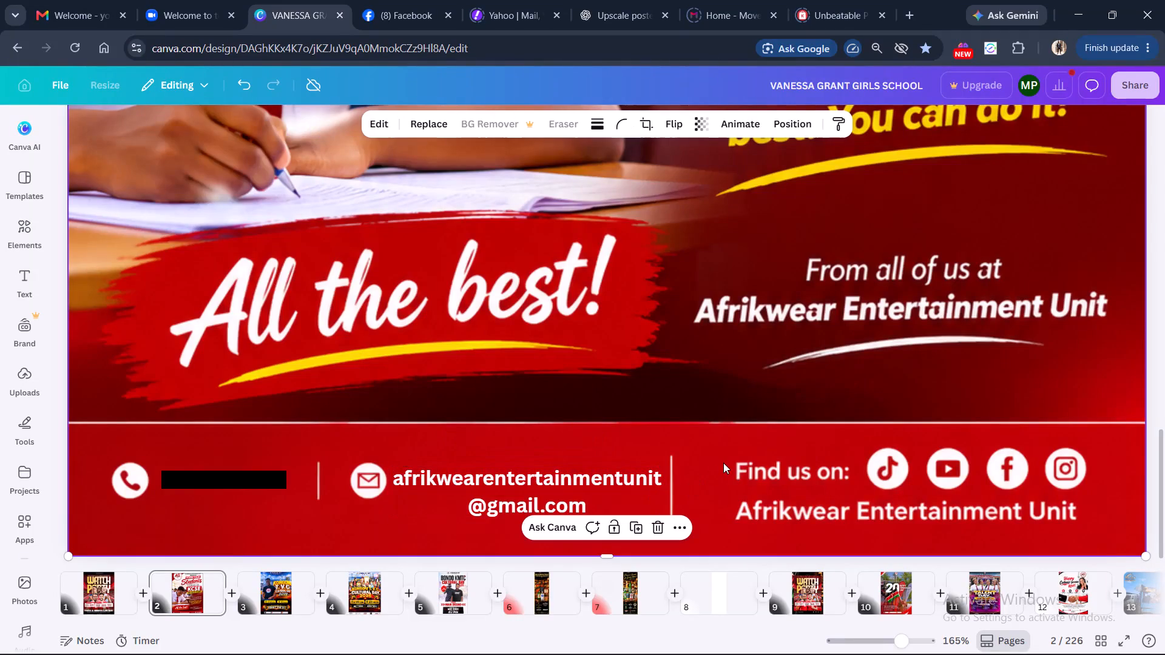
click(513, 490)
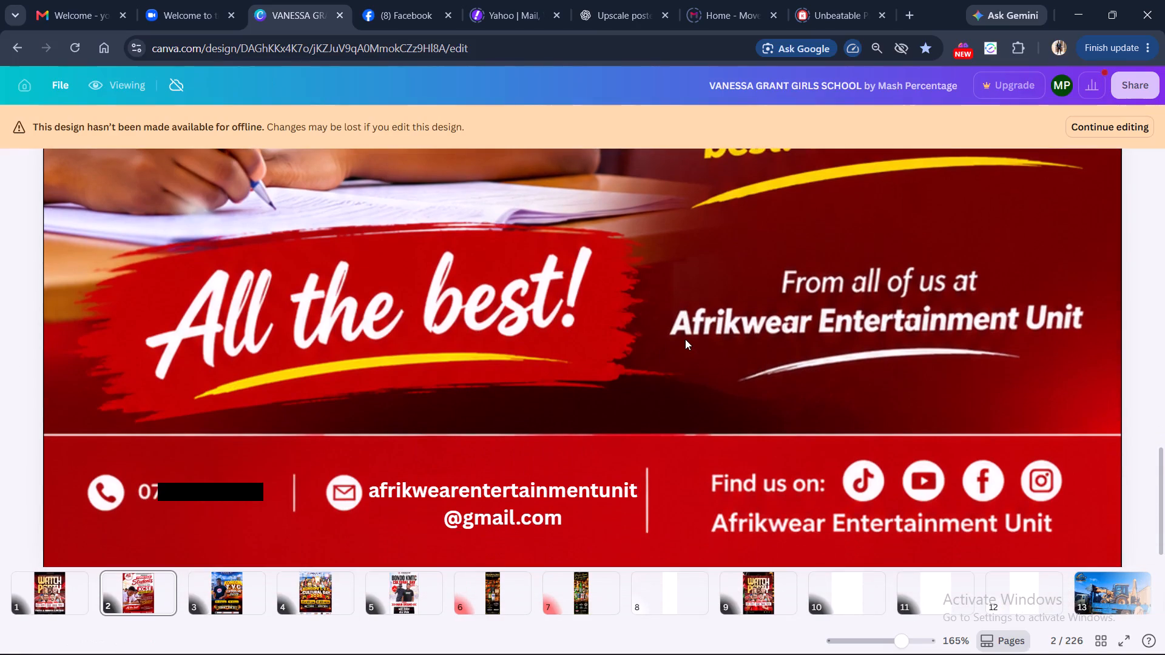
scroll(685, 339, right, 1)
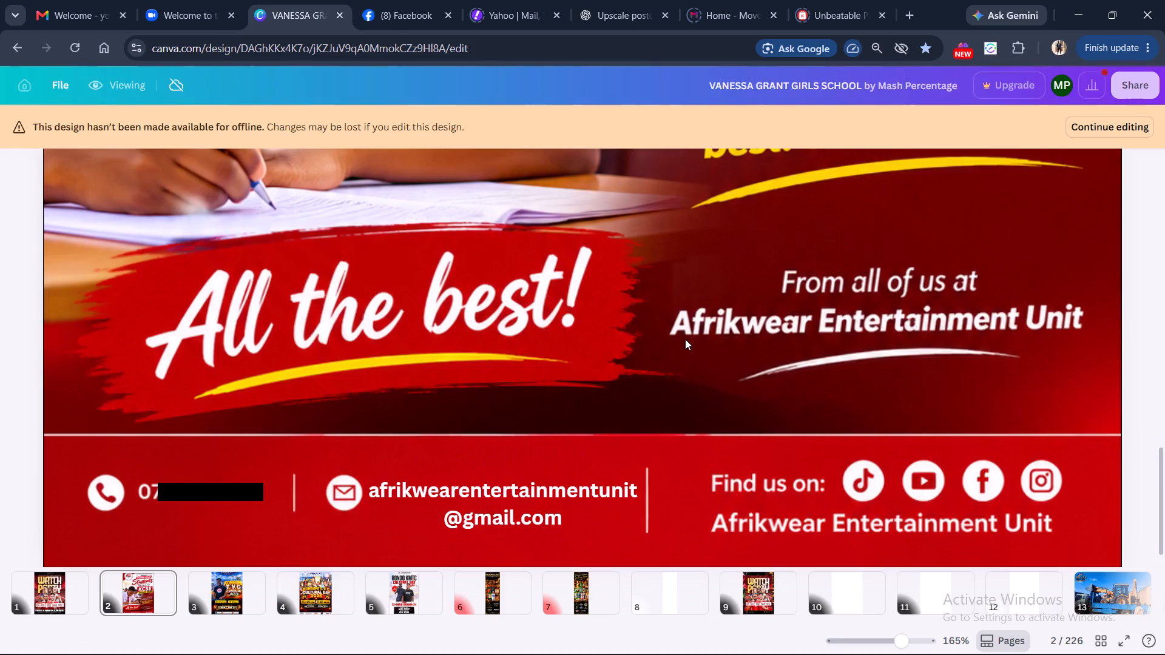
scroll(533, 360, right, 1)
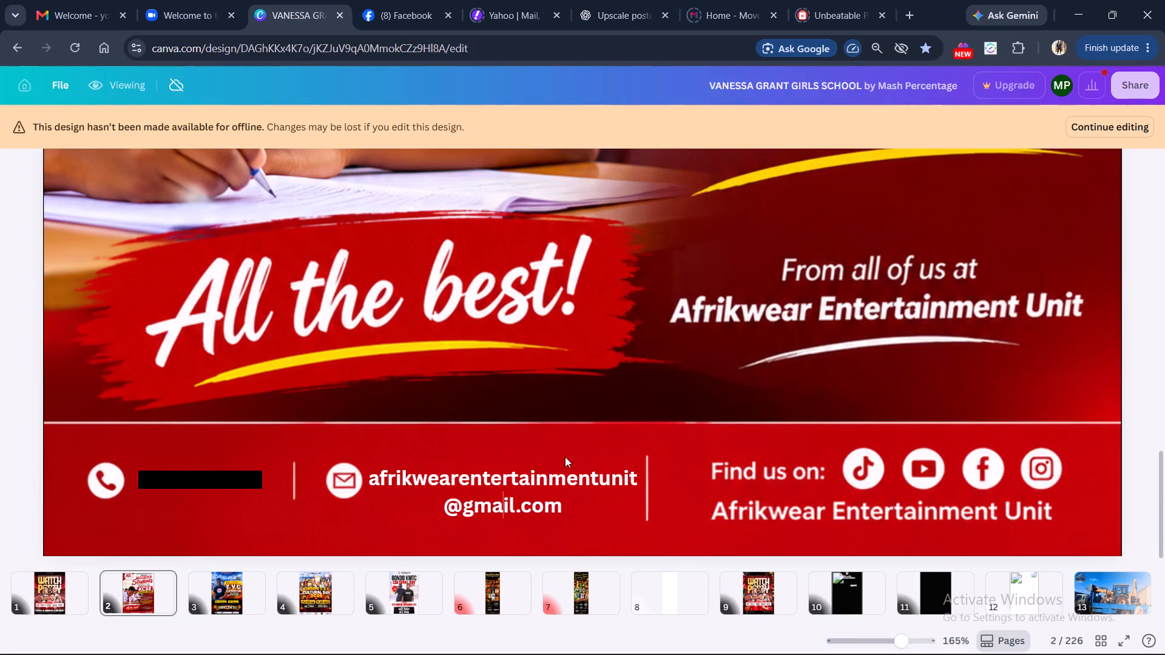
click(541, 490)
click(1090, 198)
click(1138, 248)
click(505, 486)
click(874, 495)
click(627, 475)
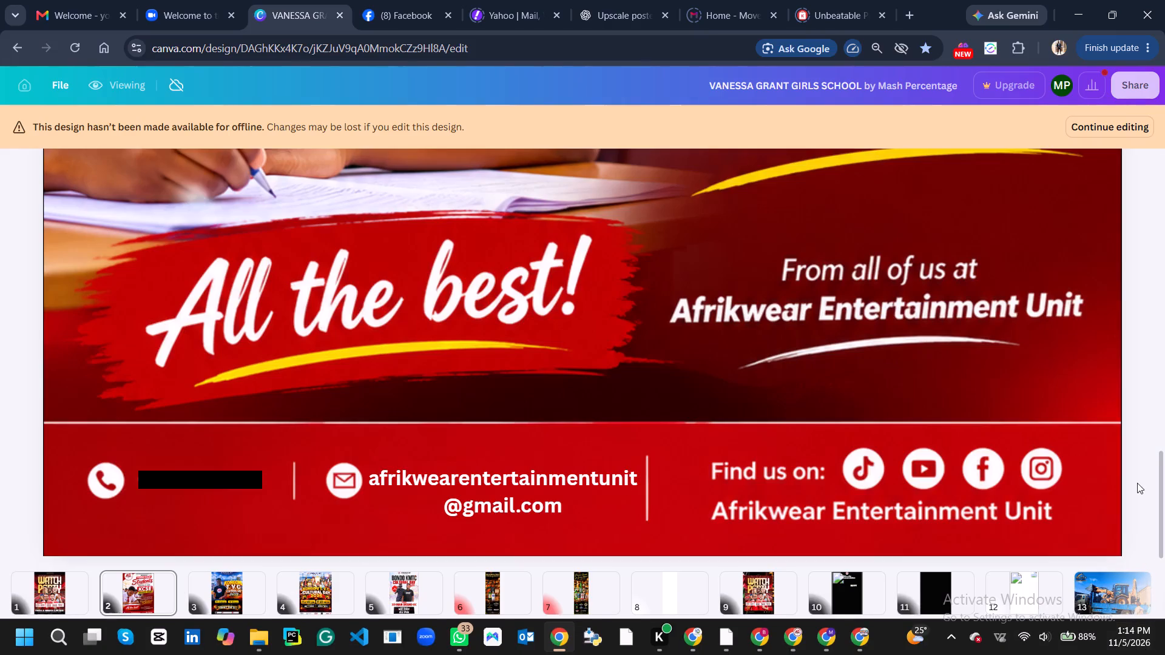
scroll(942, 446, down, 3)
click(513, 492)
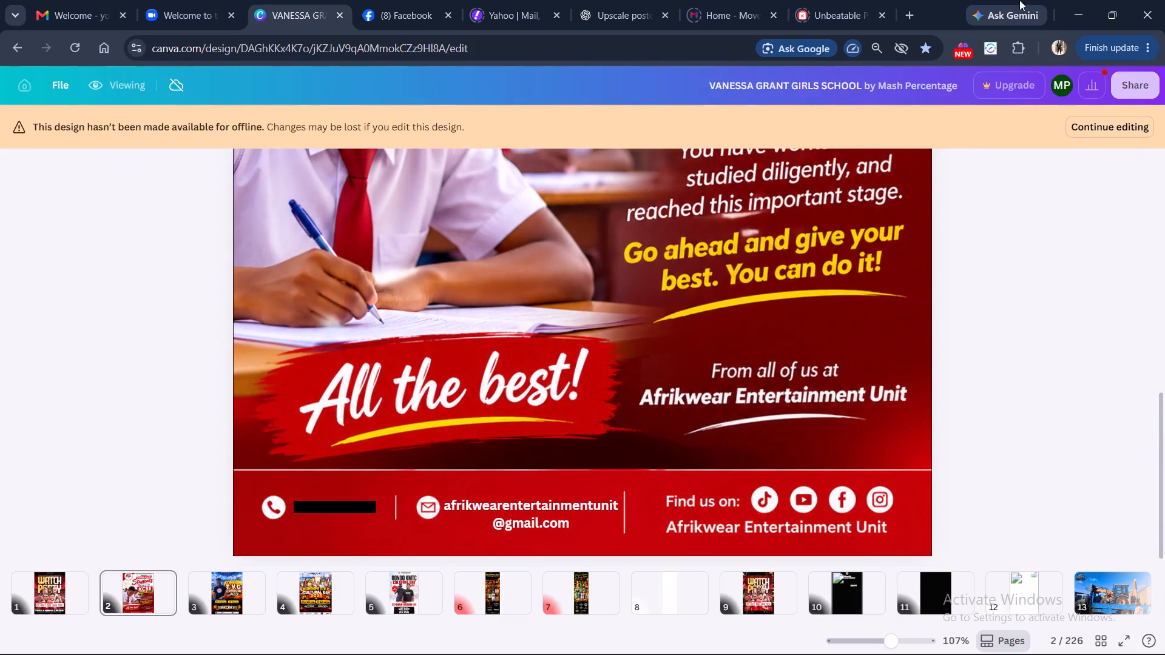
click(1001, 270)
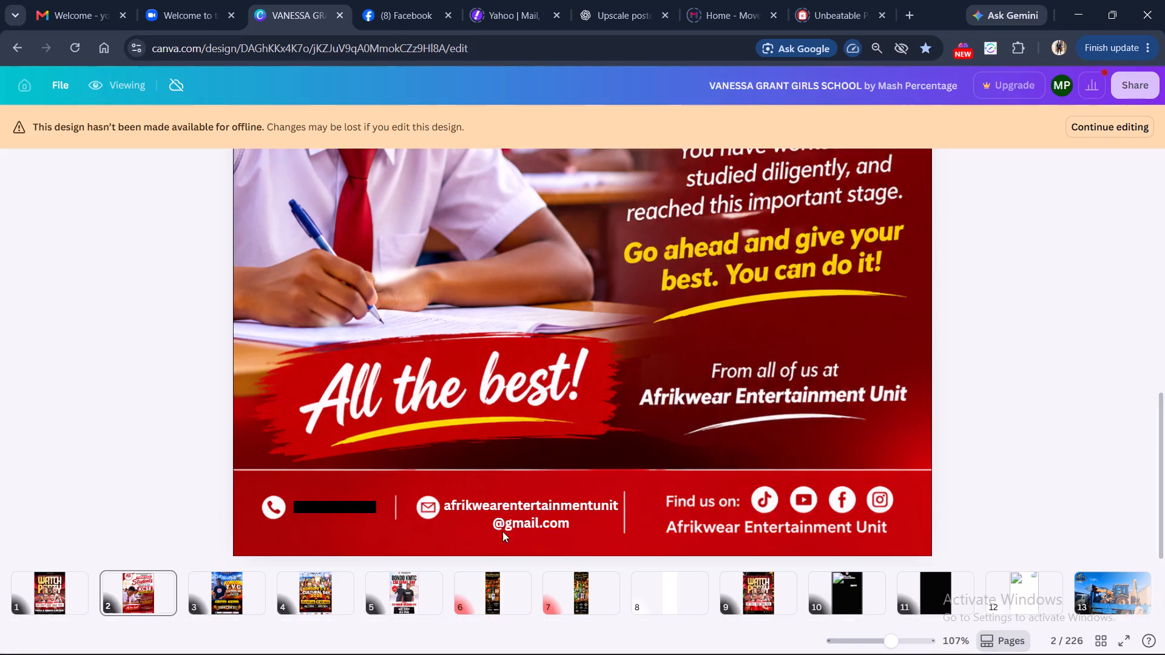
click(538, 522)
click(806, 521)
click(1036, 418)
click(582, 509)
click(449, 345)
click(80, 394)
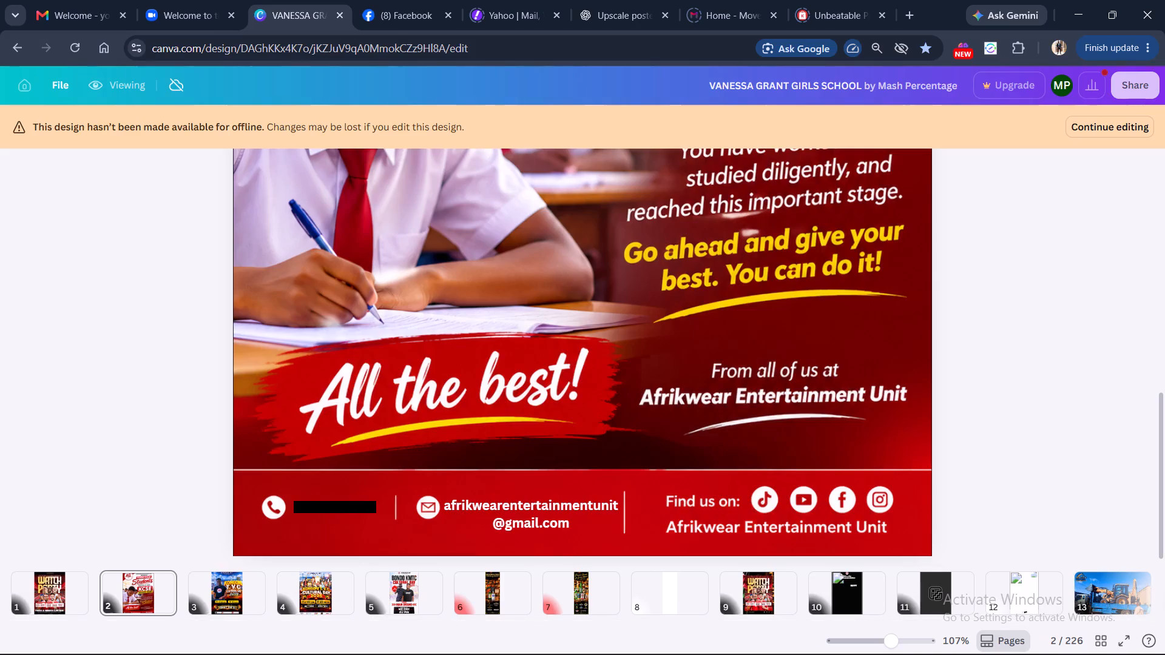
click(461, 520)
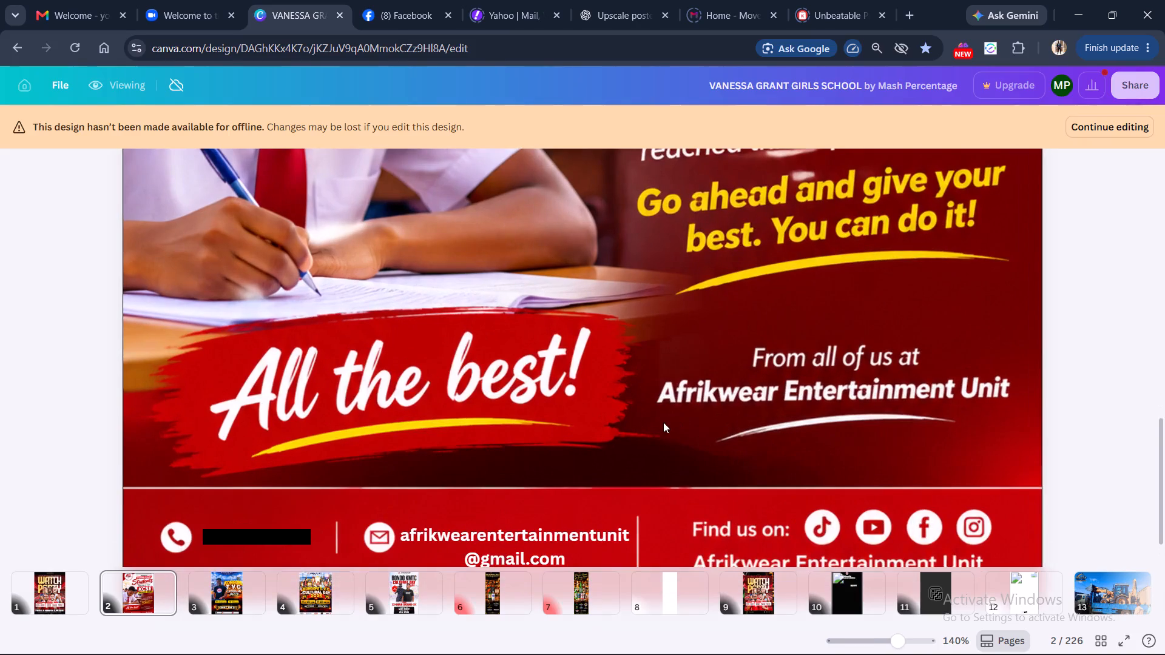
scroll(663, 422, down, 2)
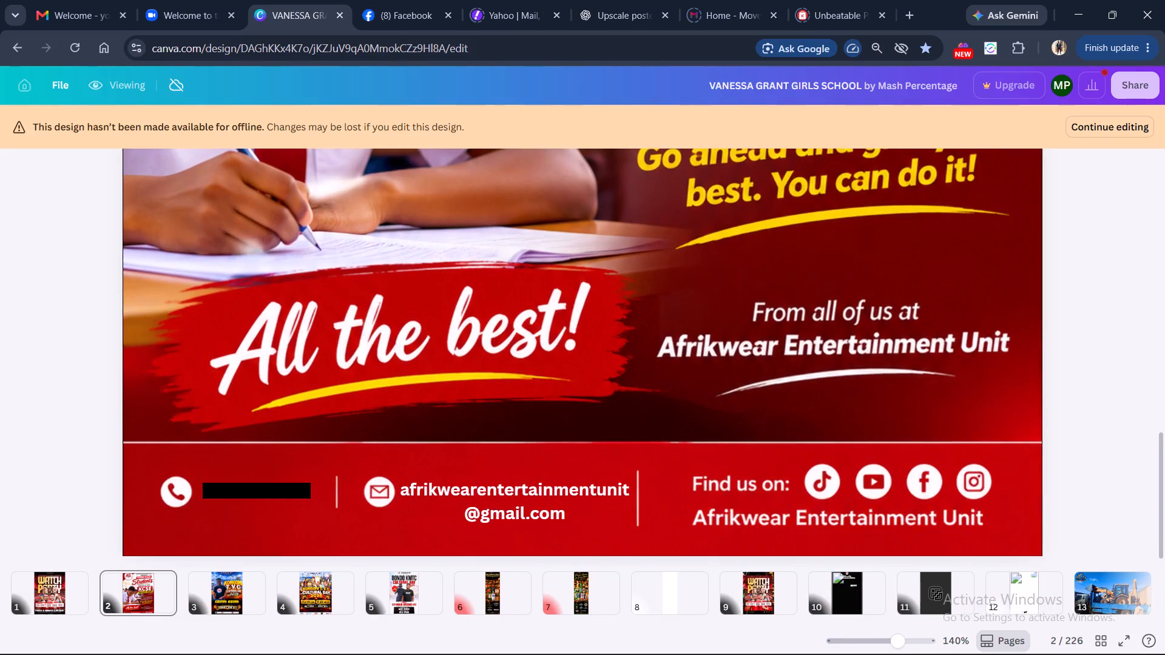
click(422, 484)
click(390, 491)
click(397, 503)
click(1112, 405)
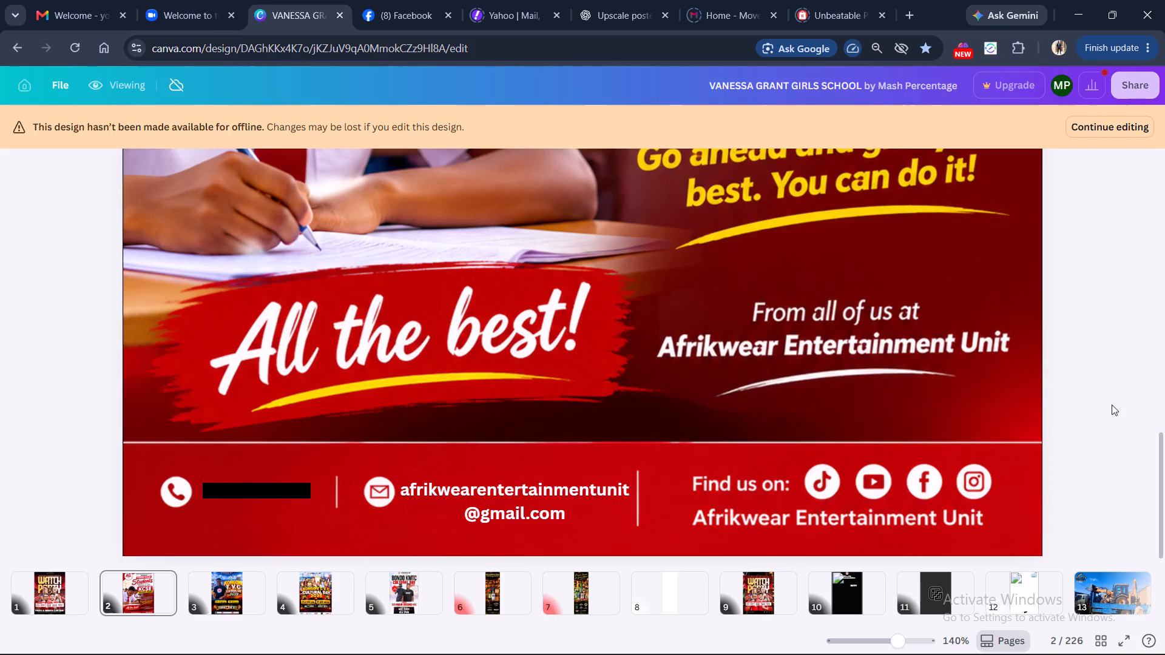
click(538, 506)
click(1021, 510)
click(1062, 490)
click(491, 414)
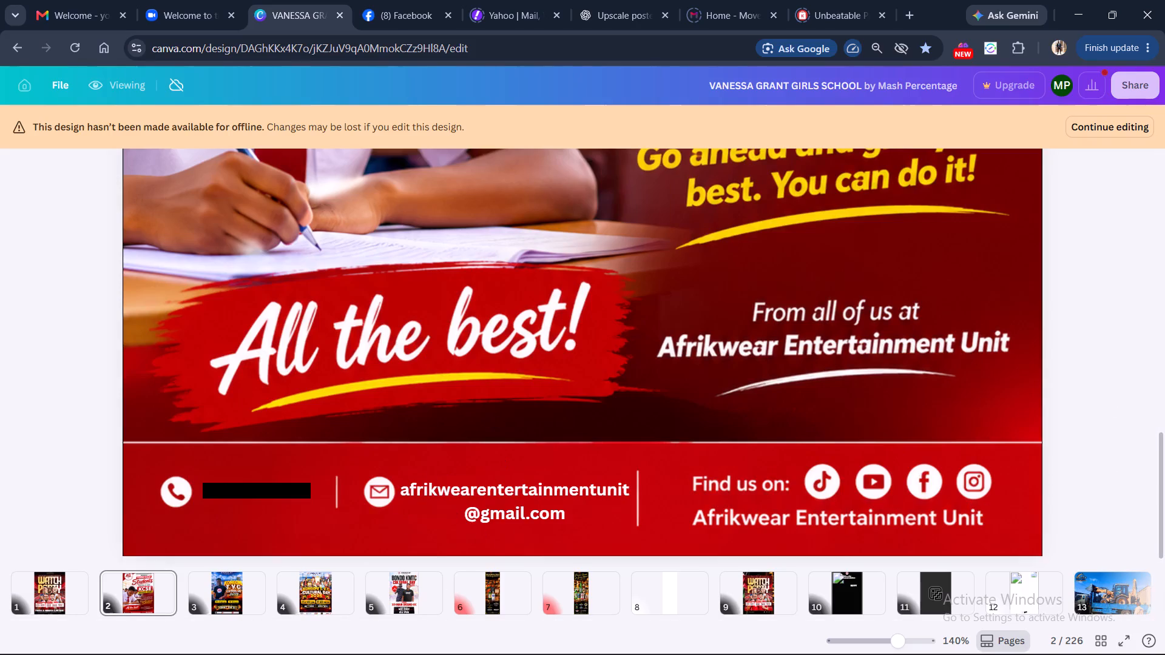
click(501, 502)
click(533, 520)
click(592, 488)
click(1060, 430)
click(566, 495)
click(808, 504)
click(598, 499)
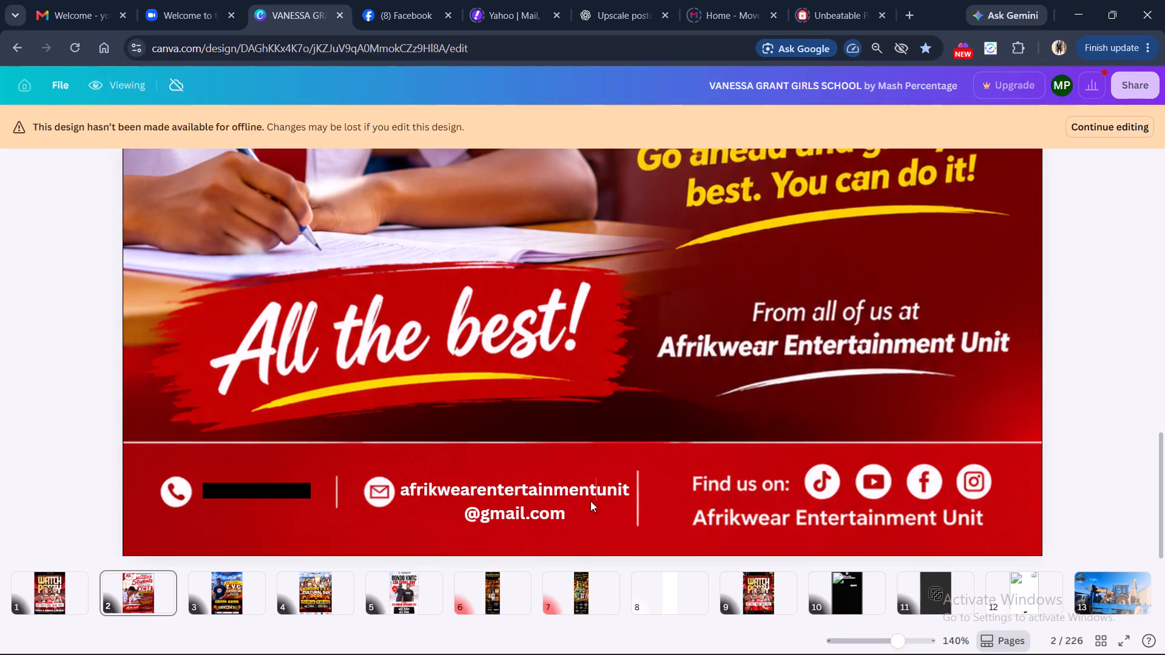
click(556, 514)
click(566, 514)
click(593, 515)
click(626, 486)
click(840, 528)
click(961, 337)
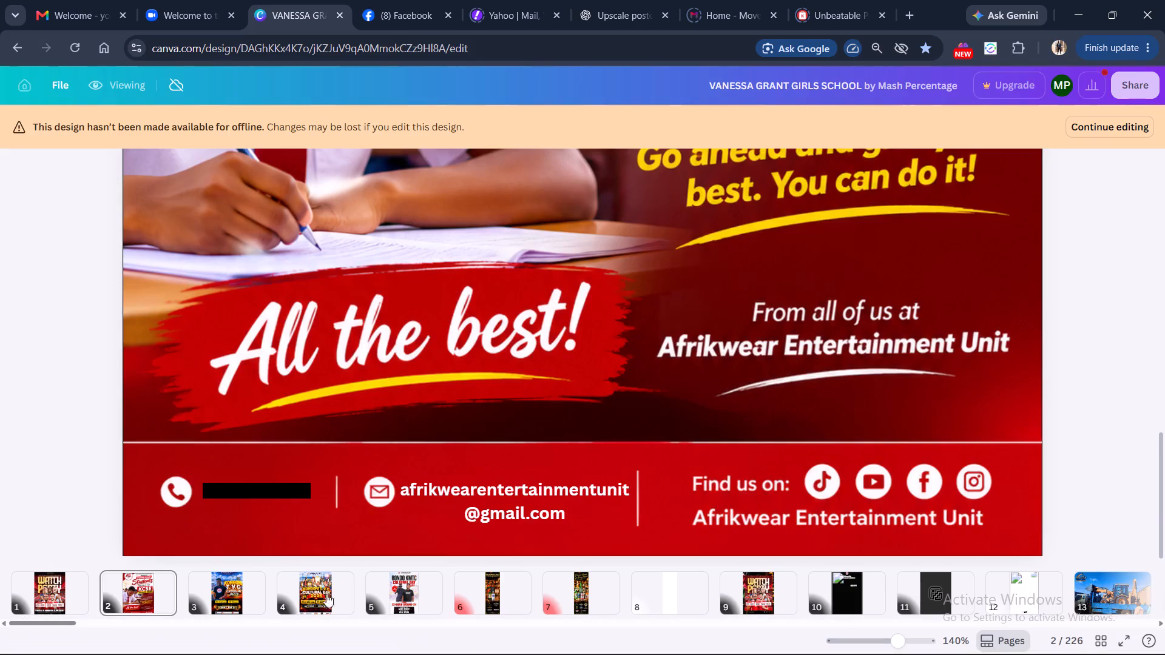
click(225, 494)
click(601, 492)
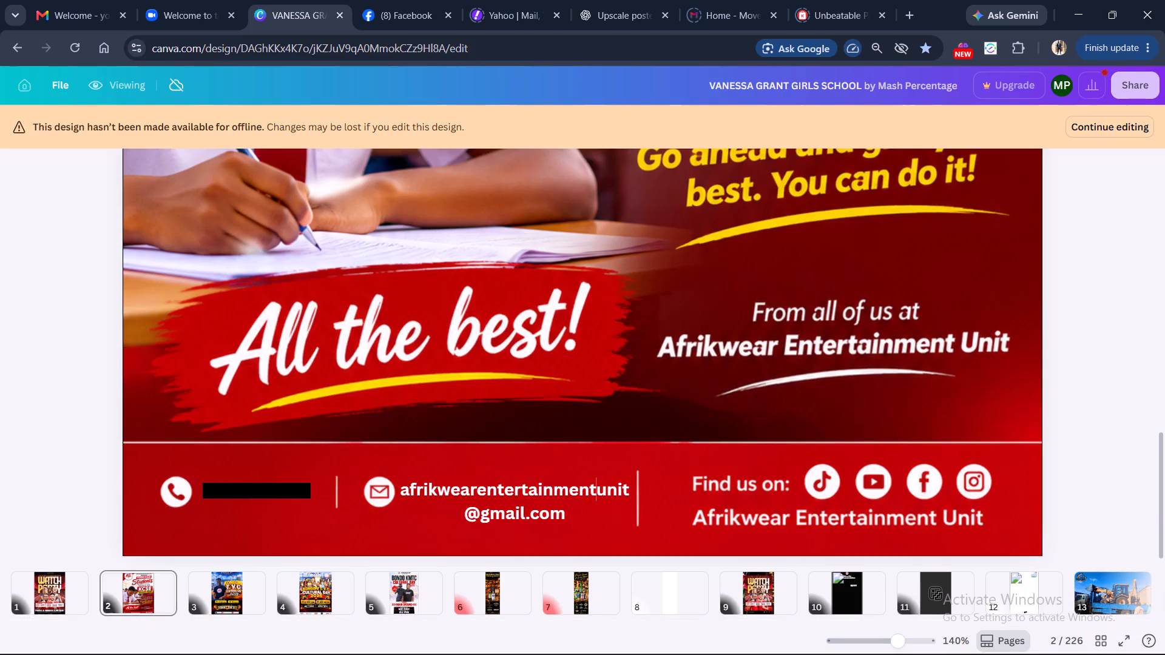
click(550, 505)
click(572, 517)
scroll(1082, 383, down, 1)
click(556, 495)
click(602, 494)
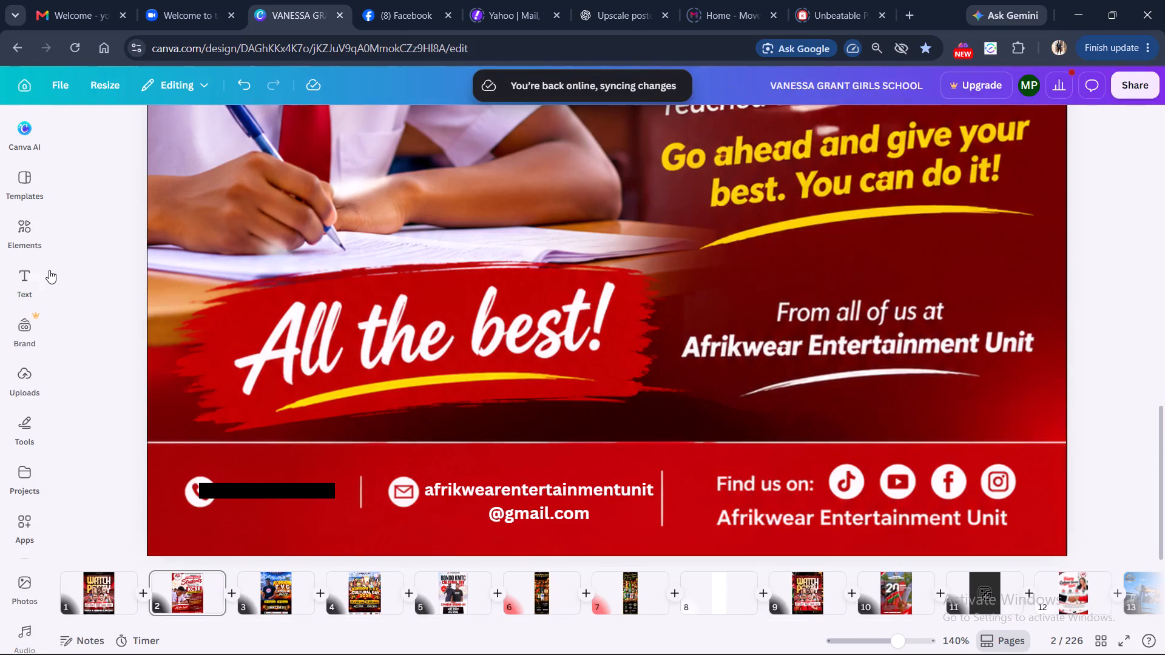
Move the e-mail text up off the footer and enlarge the red strip to cover the vertical divider before "Find us on".
click(584, 490)
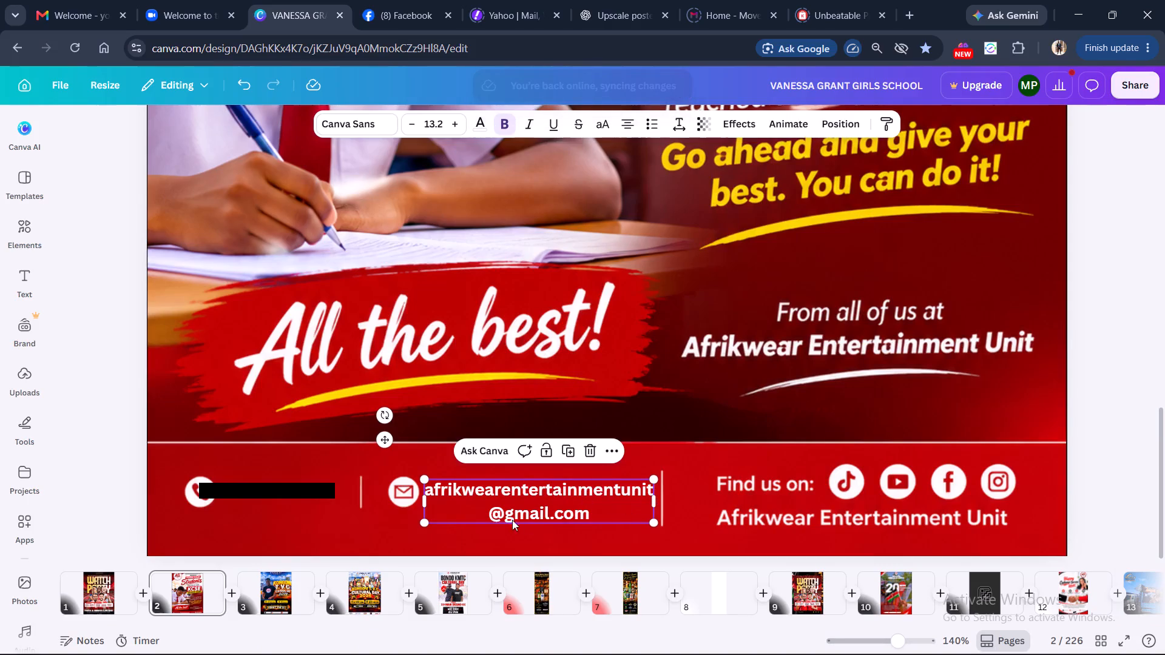
drag(522, 504, 528, 365)
click(493, 494)
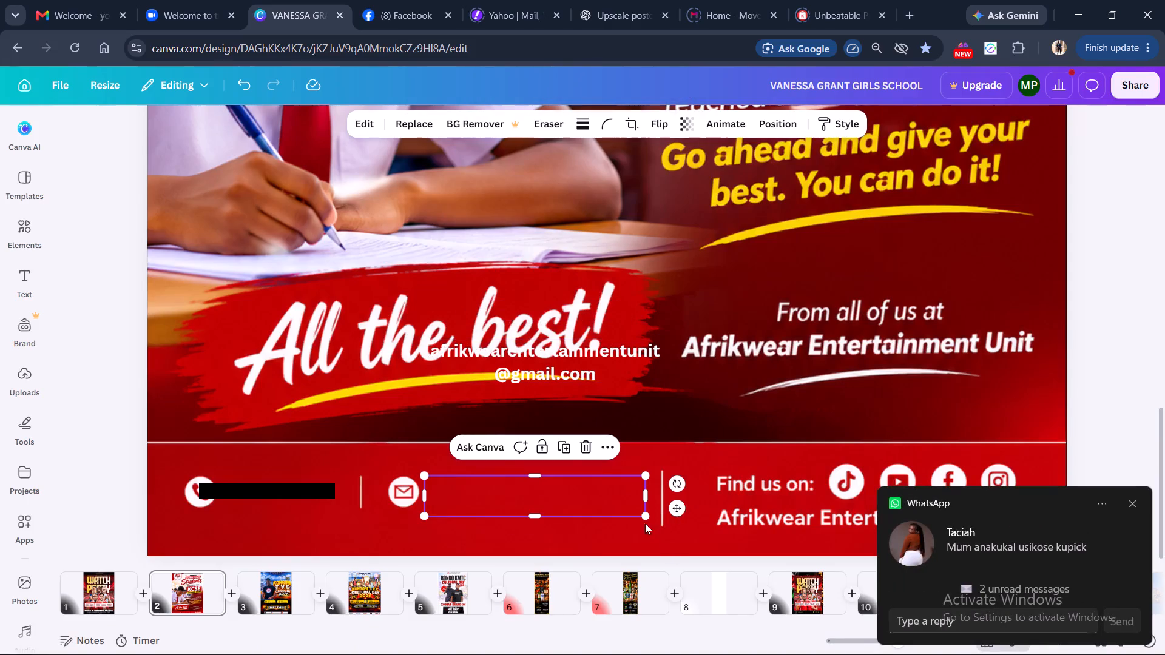
drag(644, 519, 677, 540)
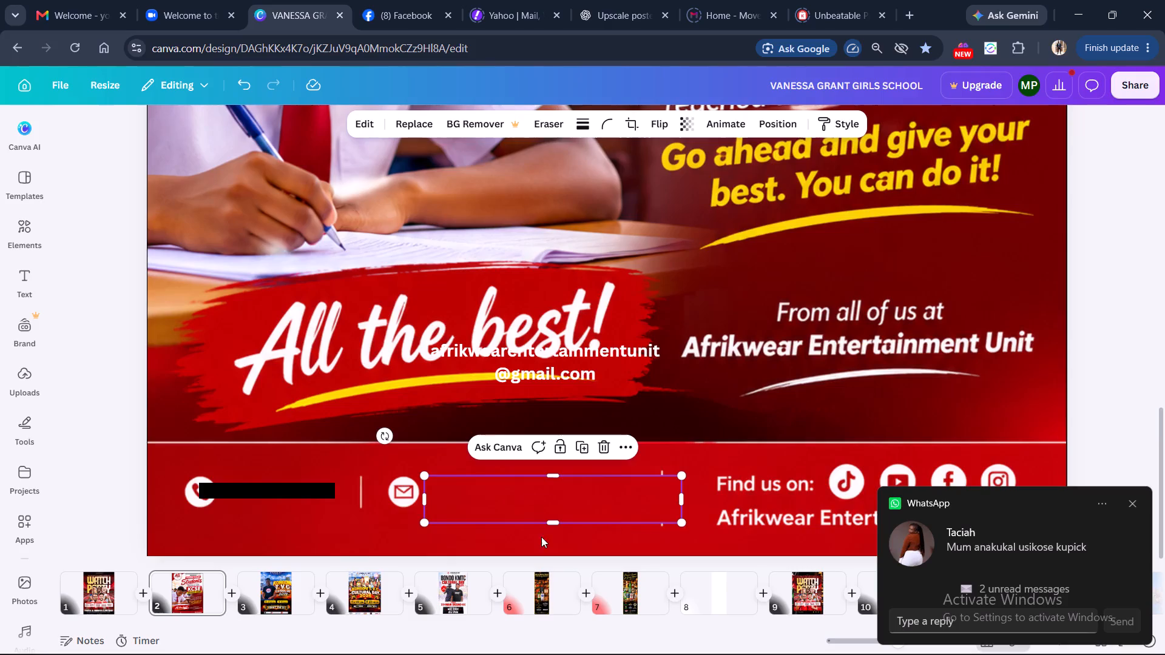
drag(554, 521, 561, 542)
drag(544, 474, 545, 466)
click(819, 403)
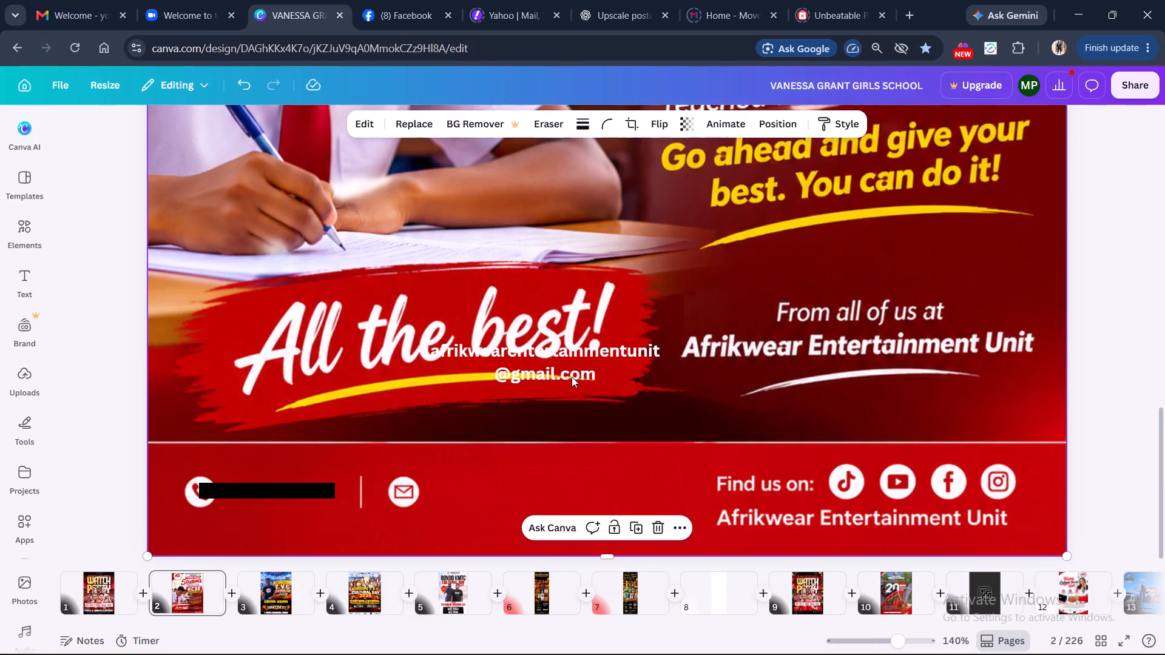
Move the e-mail text back onto the footer's red strip, with a small gap after the envelope icon.
click(566, 366)
drag(587, 360, 602, 500)
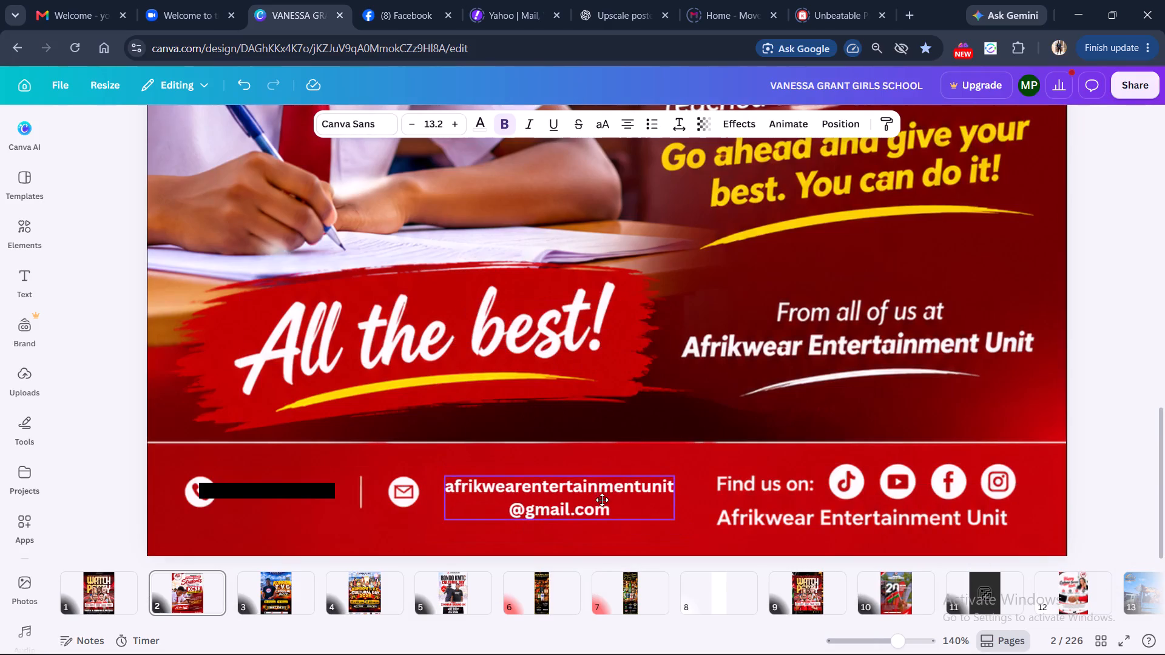
Shift the footer's two-line e-mail text closer to the envelope icon, keeping it level with the icon.
drag(602, 500, 589, 495)
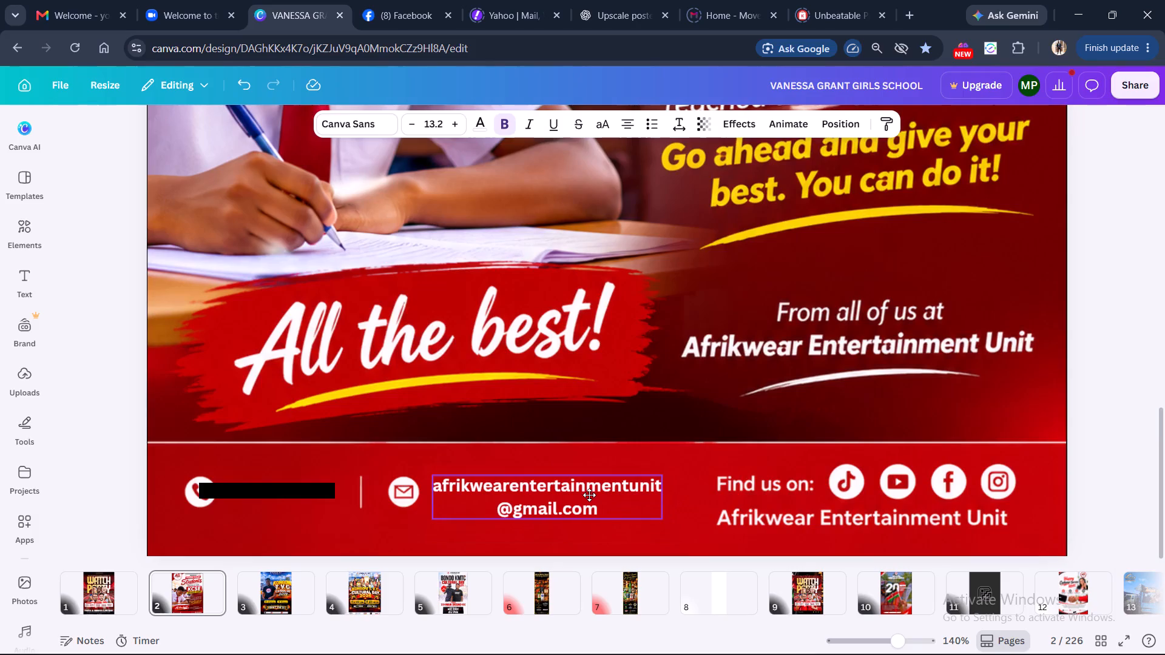
drag(589, 495, 589, 495)
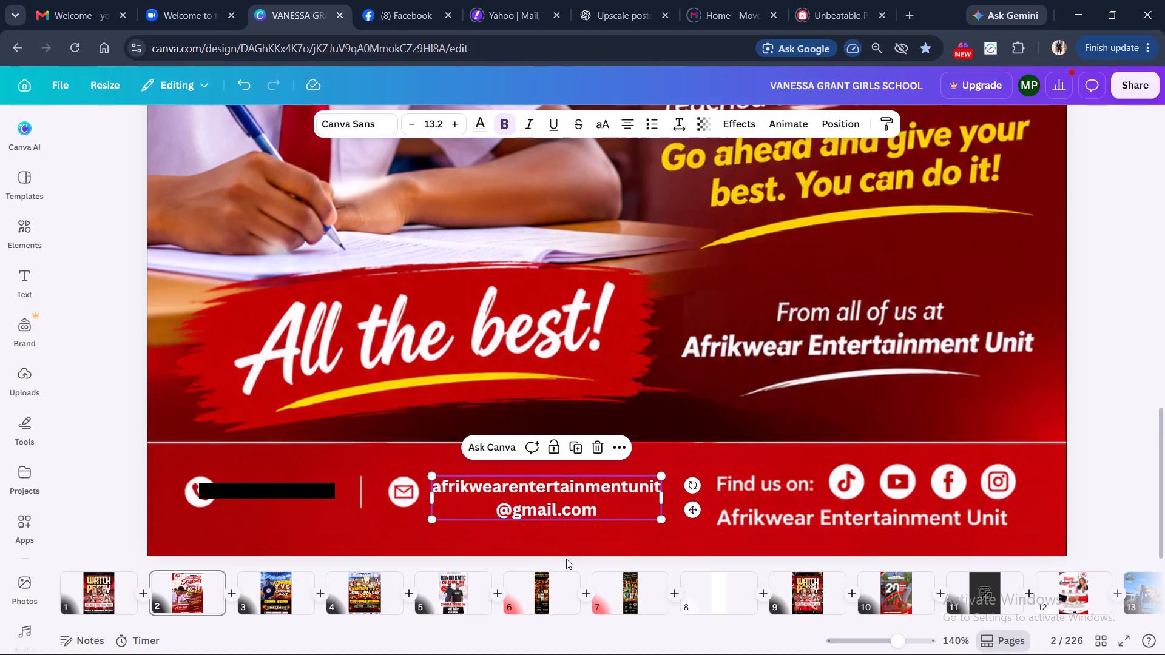
click(735, 408)
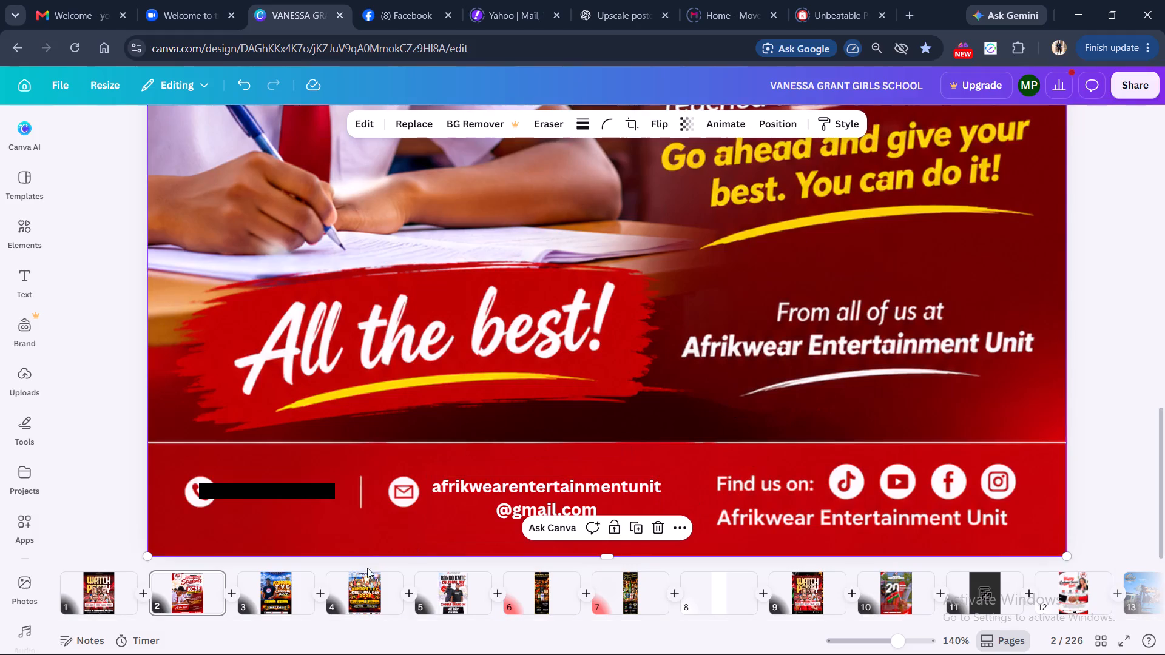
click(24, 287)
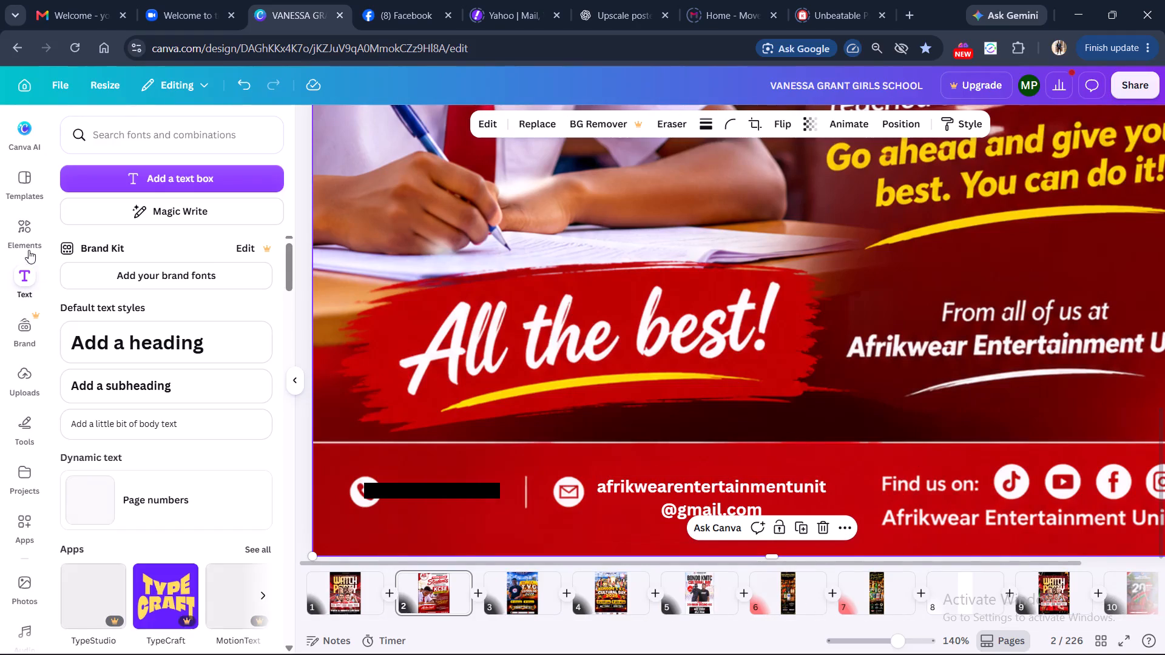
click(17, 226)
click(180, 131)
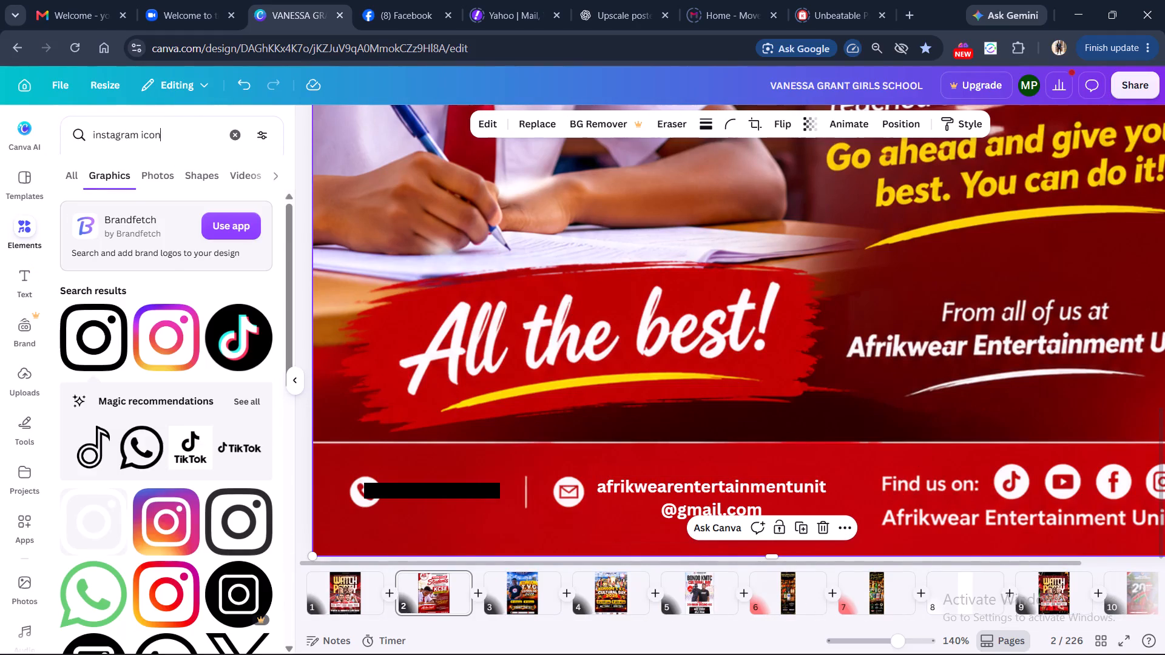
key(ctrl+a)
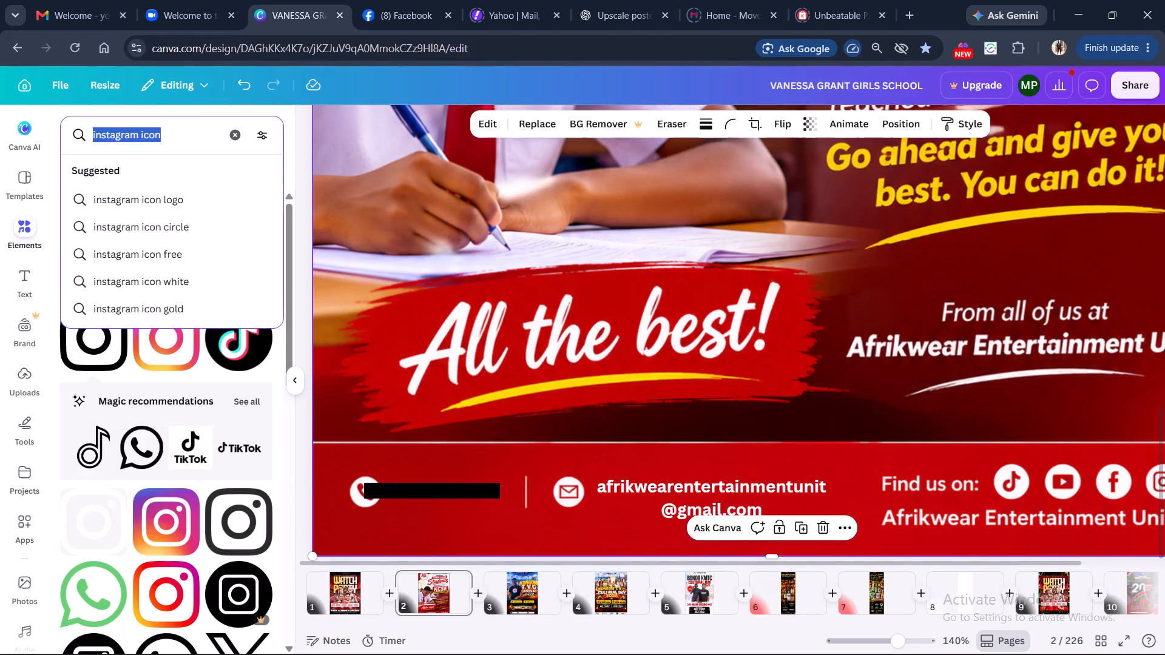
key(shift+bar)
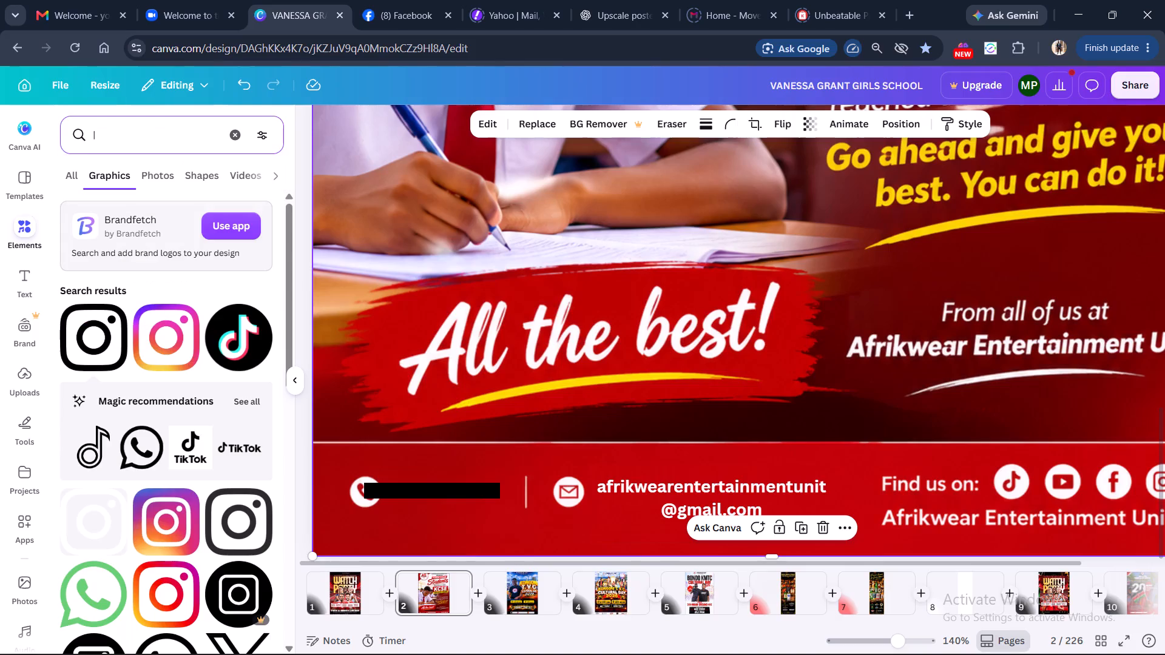
Duplicate the footer's e-mail text and move the copy just above the "From all of us at" line.
click(689, 491)
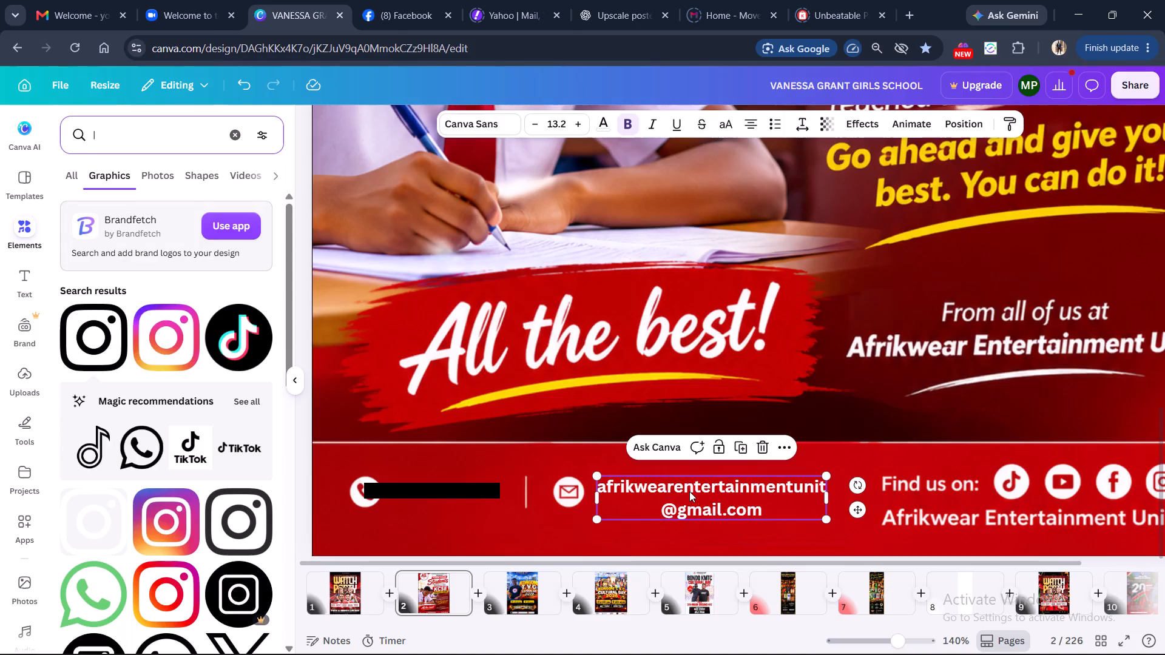
click(740, 449)
drag(727, 509, 842, 298)
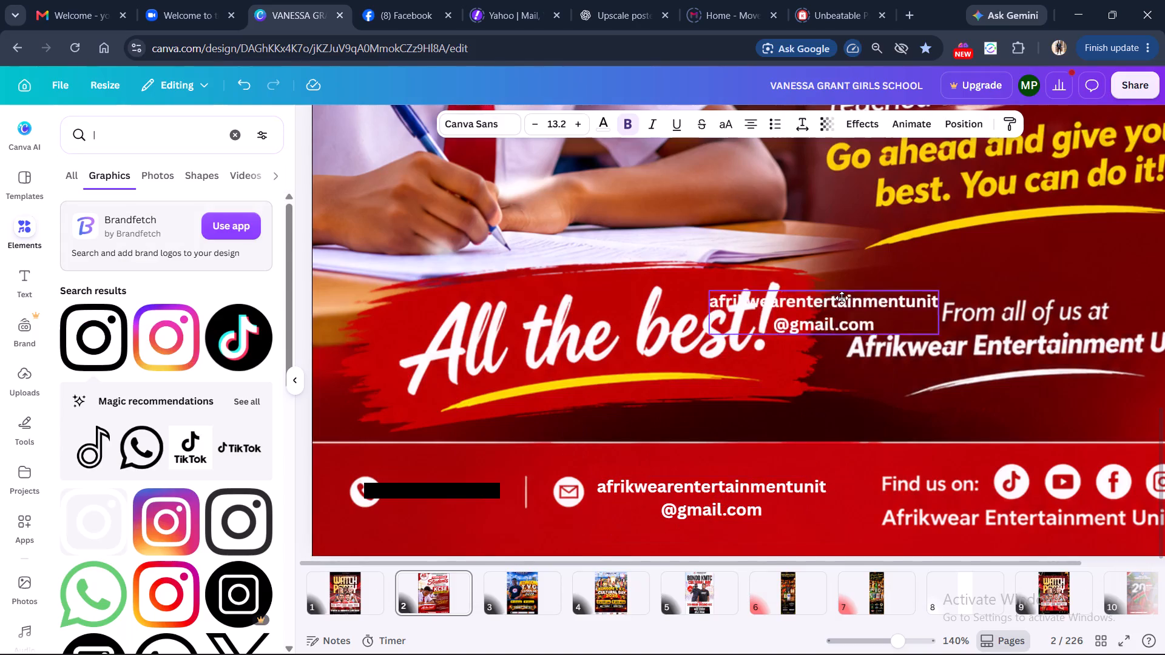
drag(842, 298, 925, 269)
Try a vertical bar "|" in place of the copied e-mail text and clear the text box again.
click(925, 269)
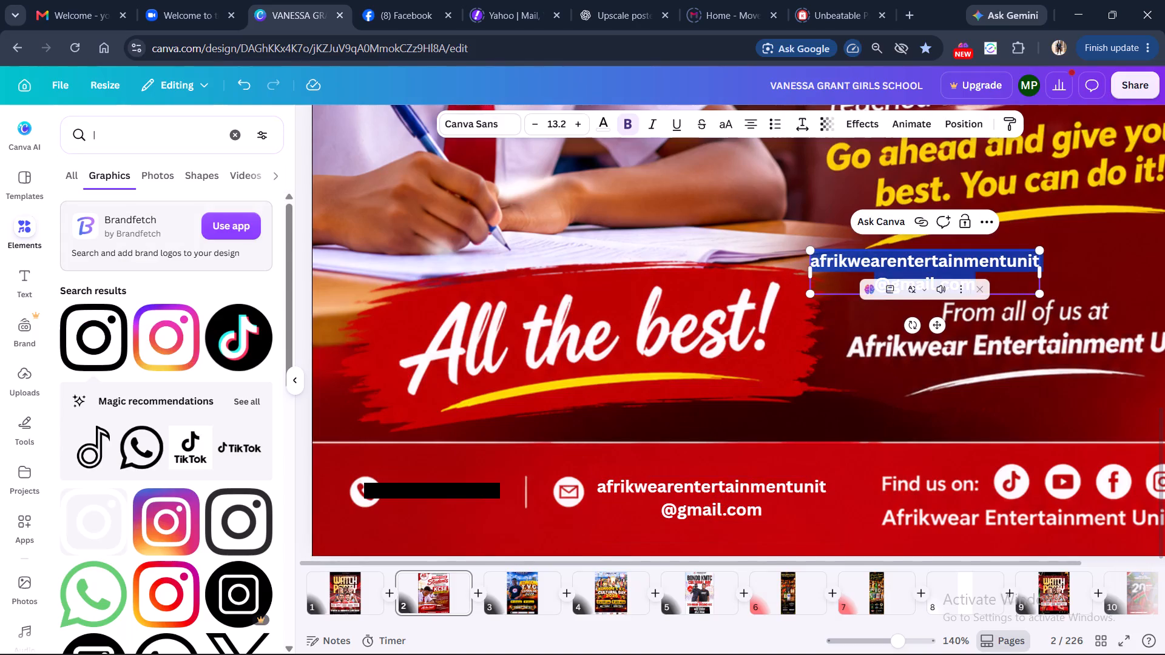
key(shift+bar)
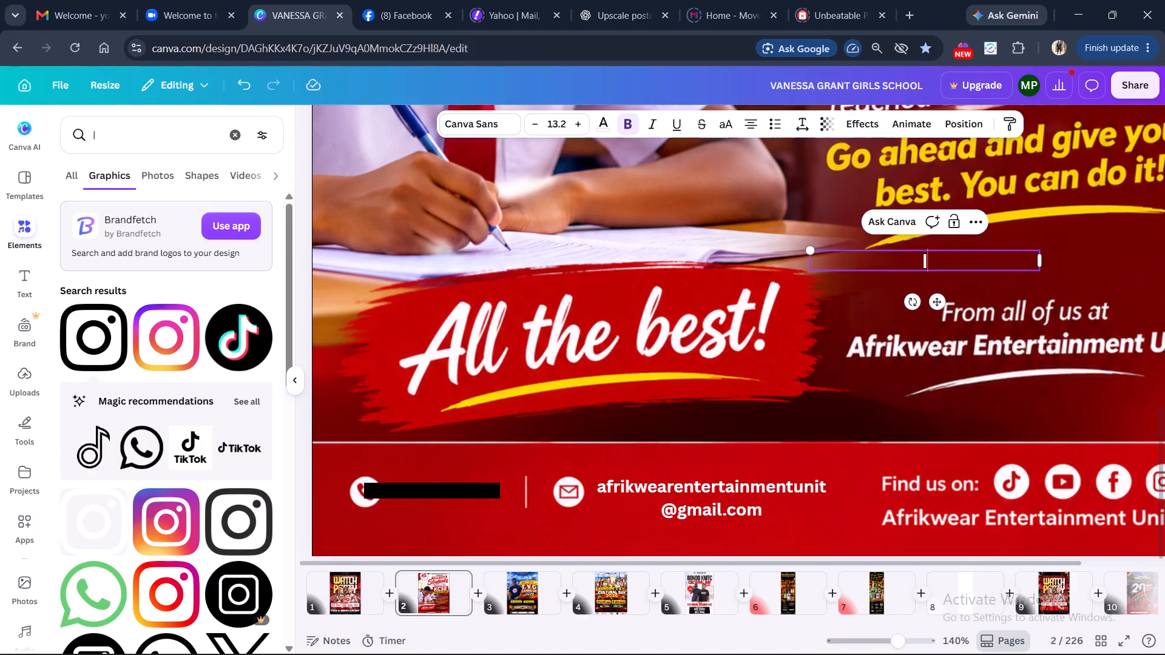
key(BackSpace)
key(shift+bar)
key(Delete)
key(Delete)
key(Return)
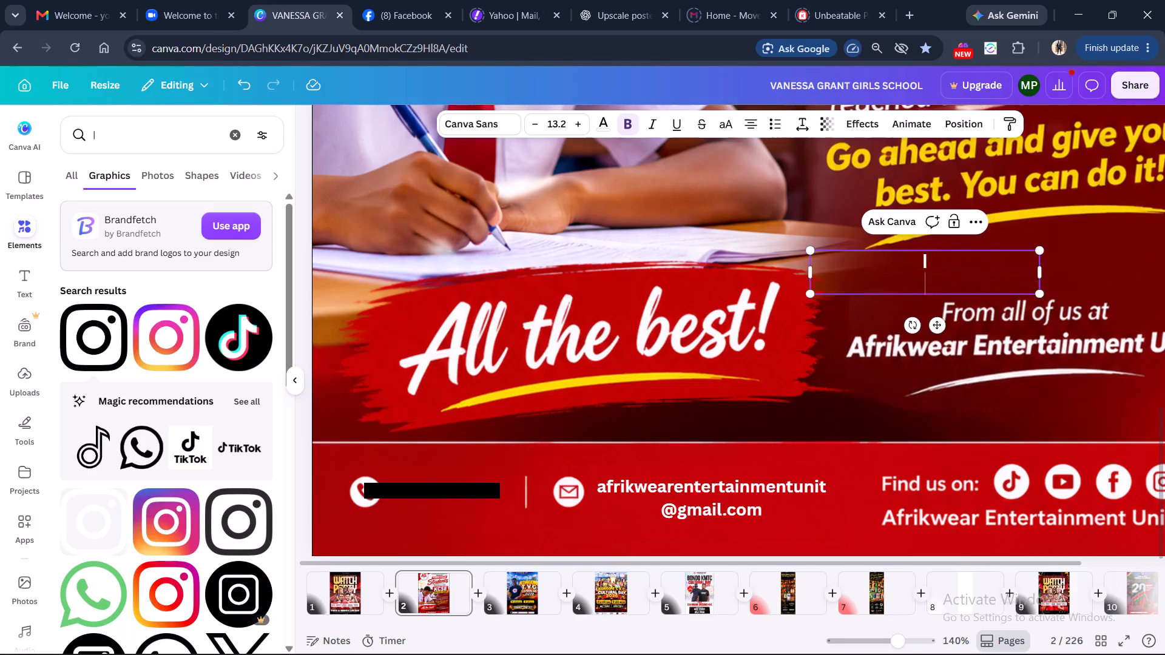
key(Return)
key(BackSpace)
key(BackSpace)
key(BackSpace)
key(BackSpace)
key(BackSpace)
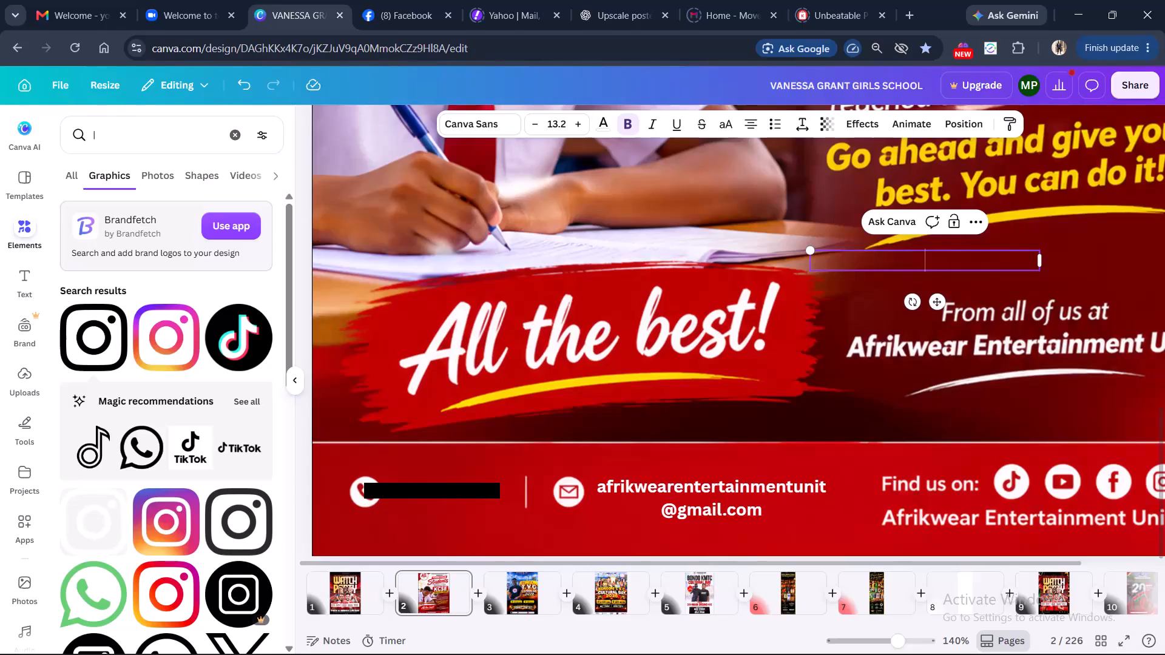
Clear the elements search term and look through the listed icon graphics.
click(698, 204)
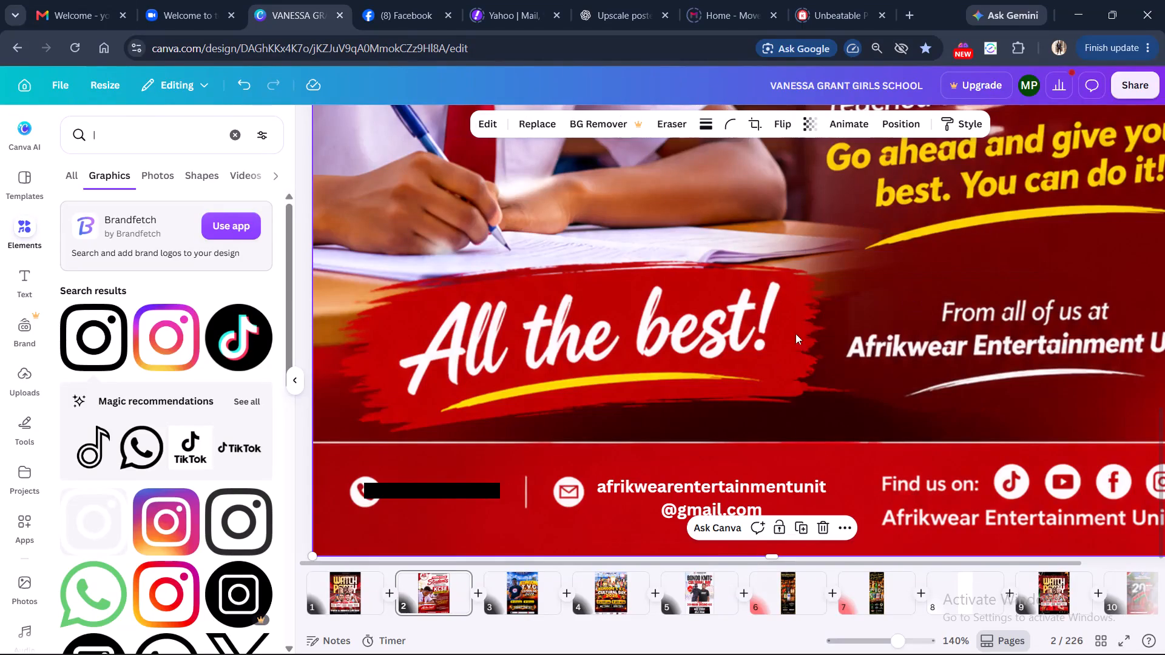
click(129, 141)
key(ctrl+a)
key(BackSpace)
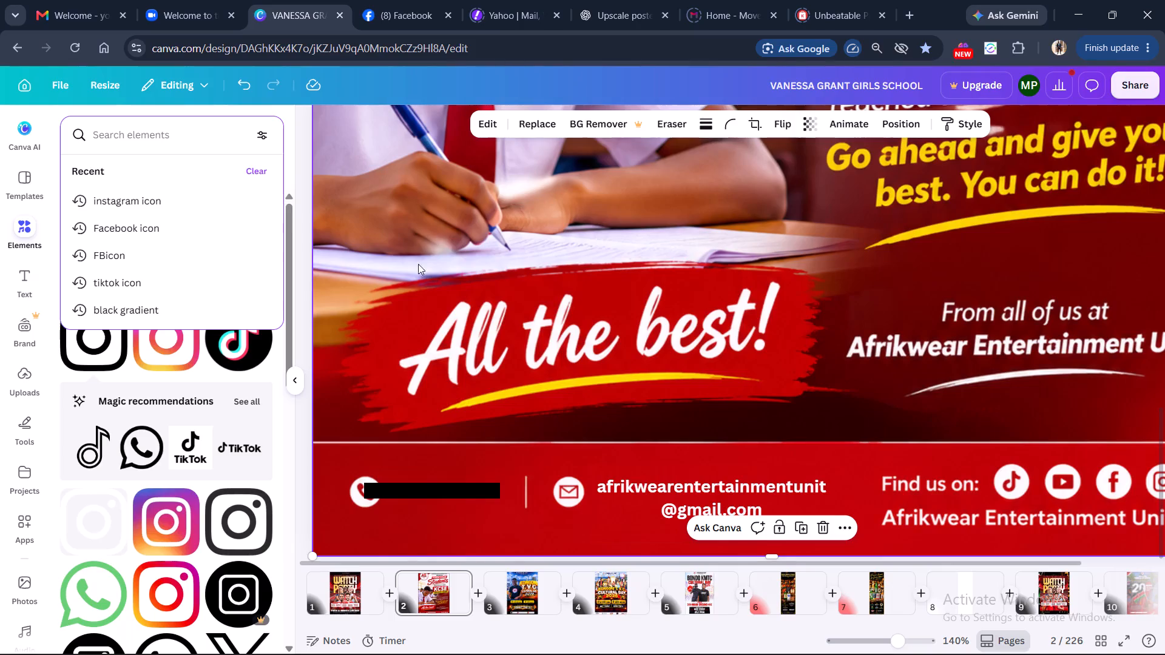
click(478, 275)
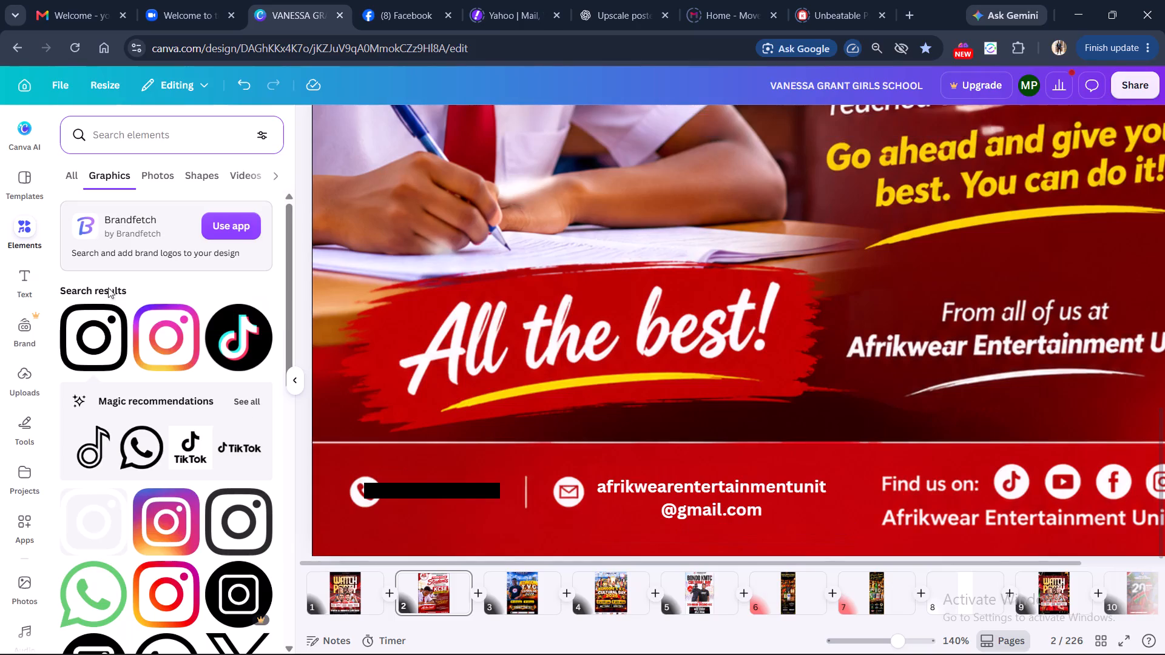
scroll(200, 398, down, 3)
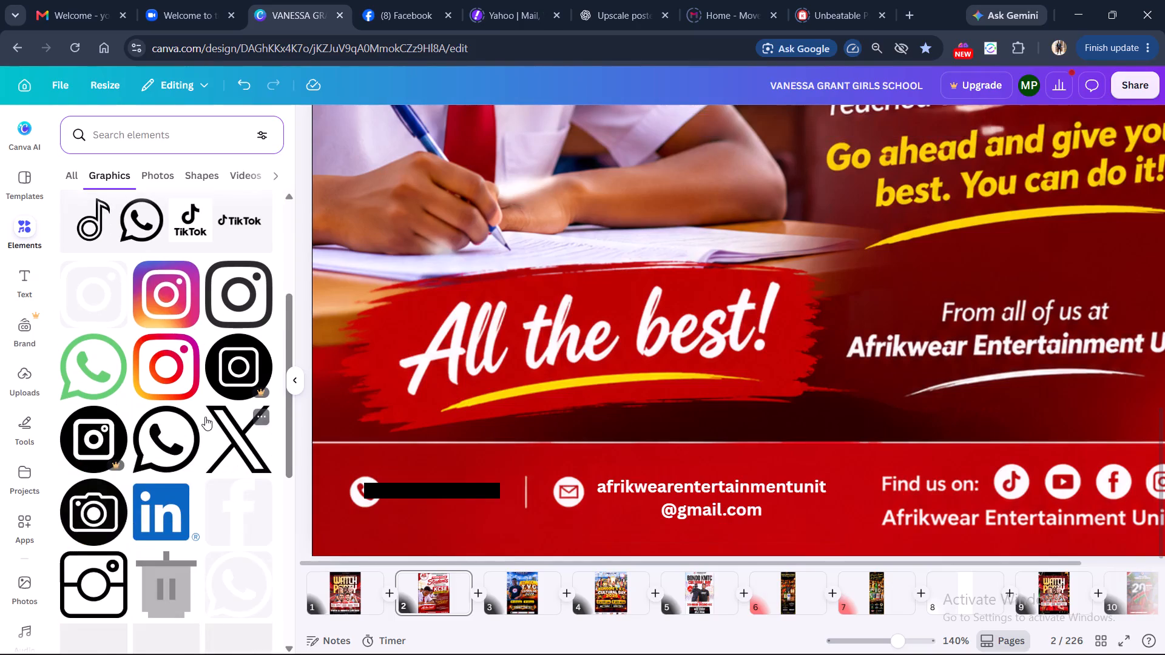
scroll(182, 430, down, 7)
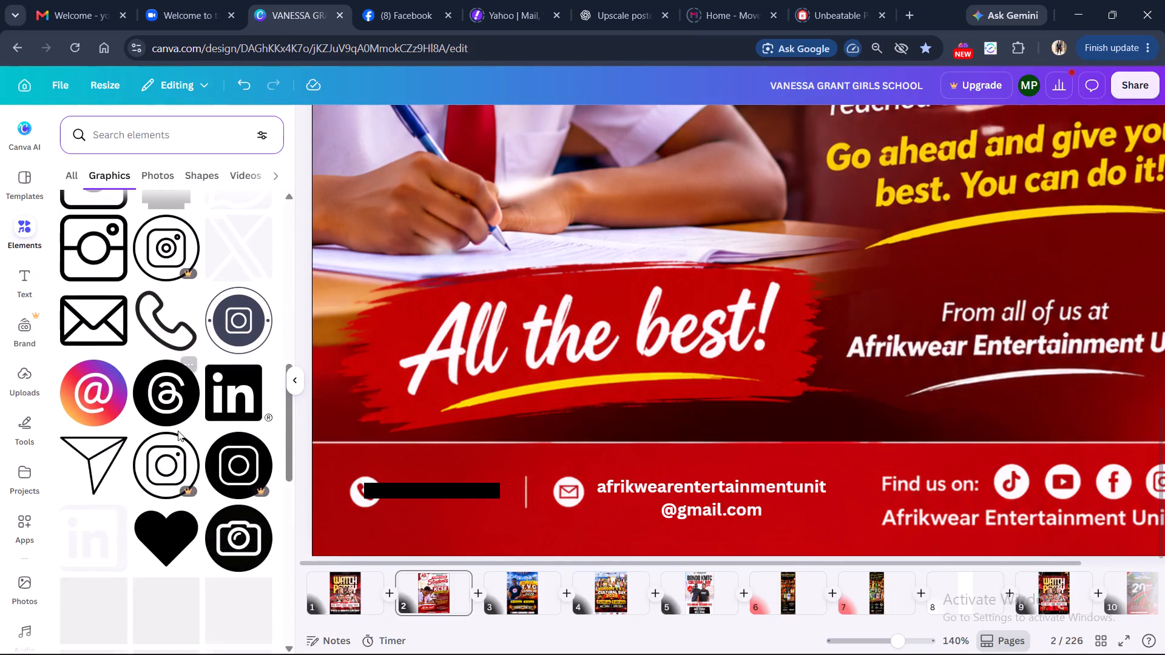
scroll(178, 431, down, 3)
scroll(178, 431, up, 6)
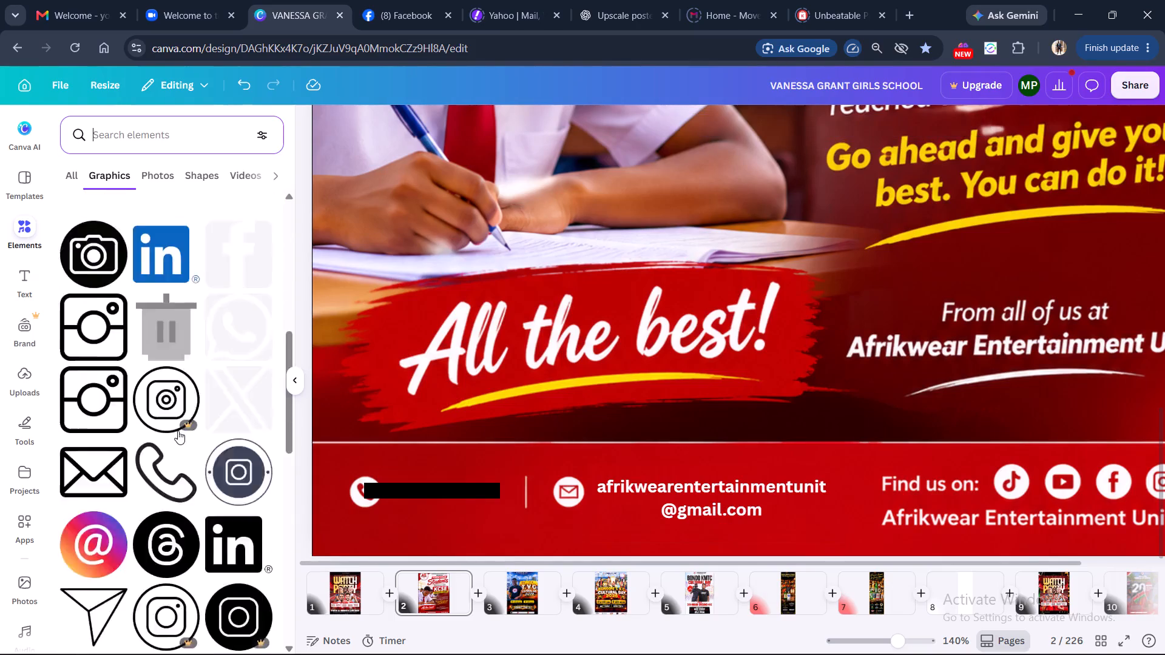
scroll(178, 431, up, 12)
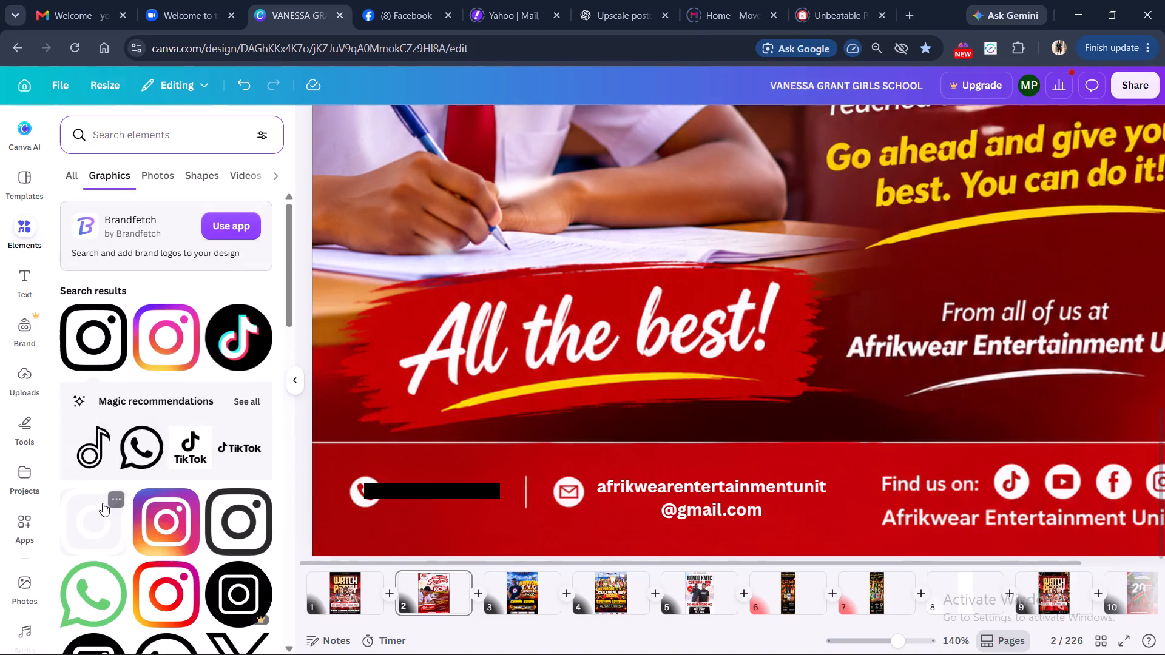
scroll(103, 503, down, 4)
scroll(234, 474, down, 3)
scroll(232, 472, up, 20)
scroll(232, 472, up, 9)
scroll(15, 215, up, 4)
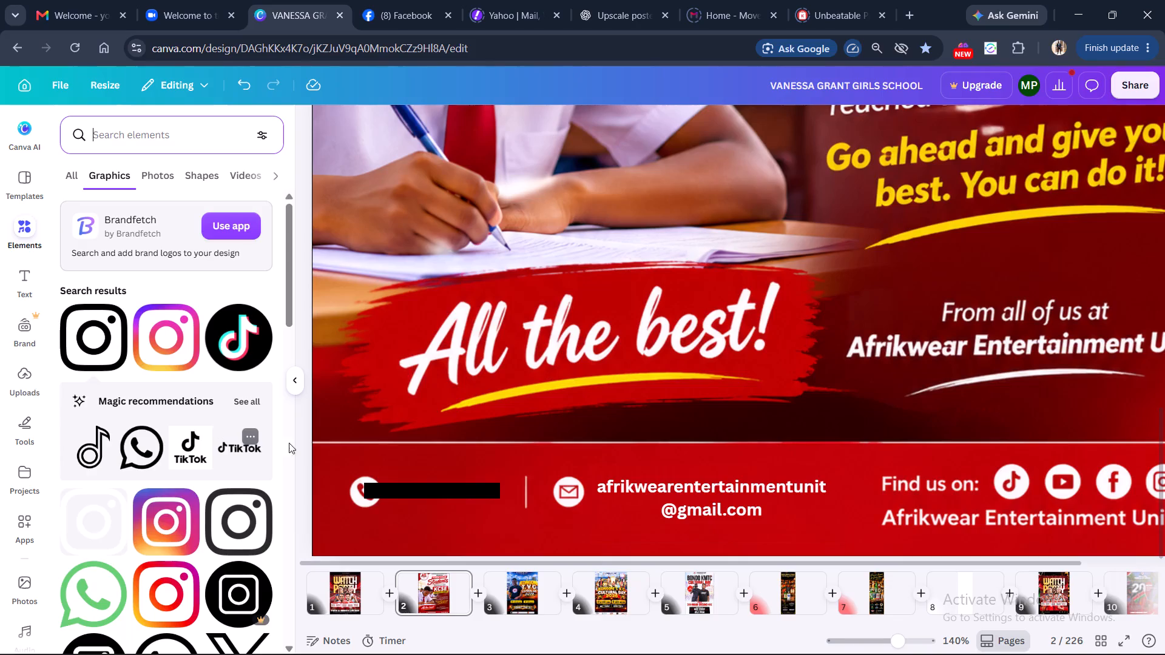
Duplicate the footer's e-mail text and place the copy just above "From all of us at".
click(741, 491)
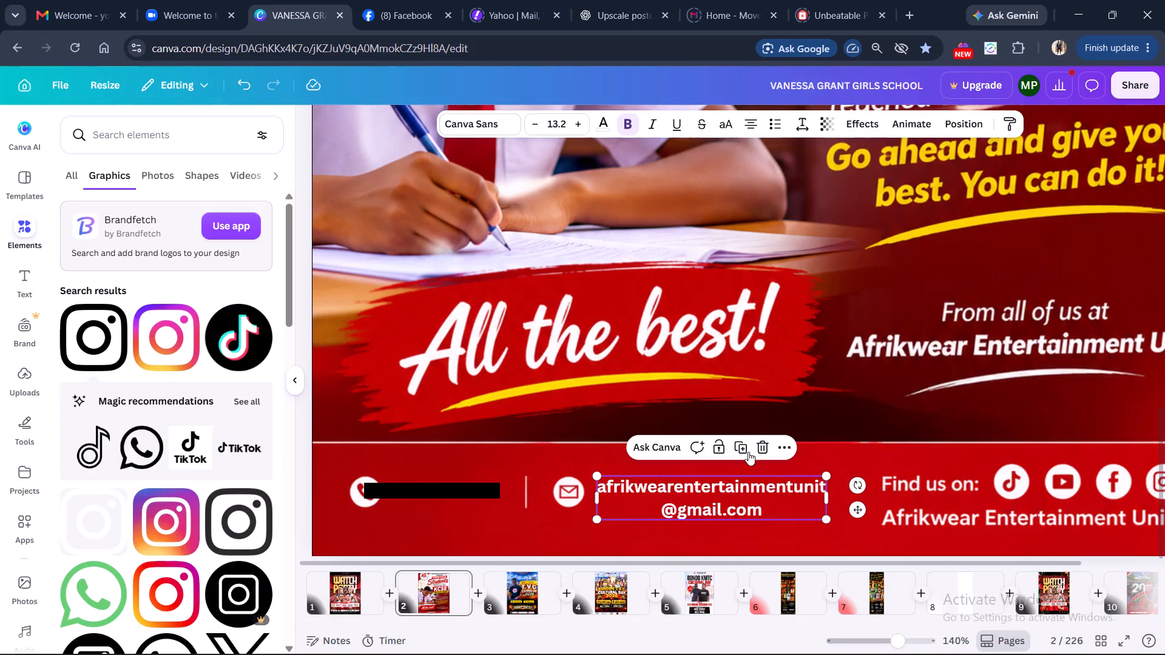
click(743, 450)
drag(741, 508, 910, 312)
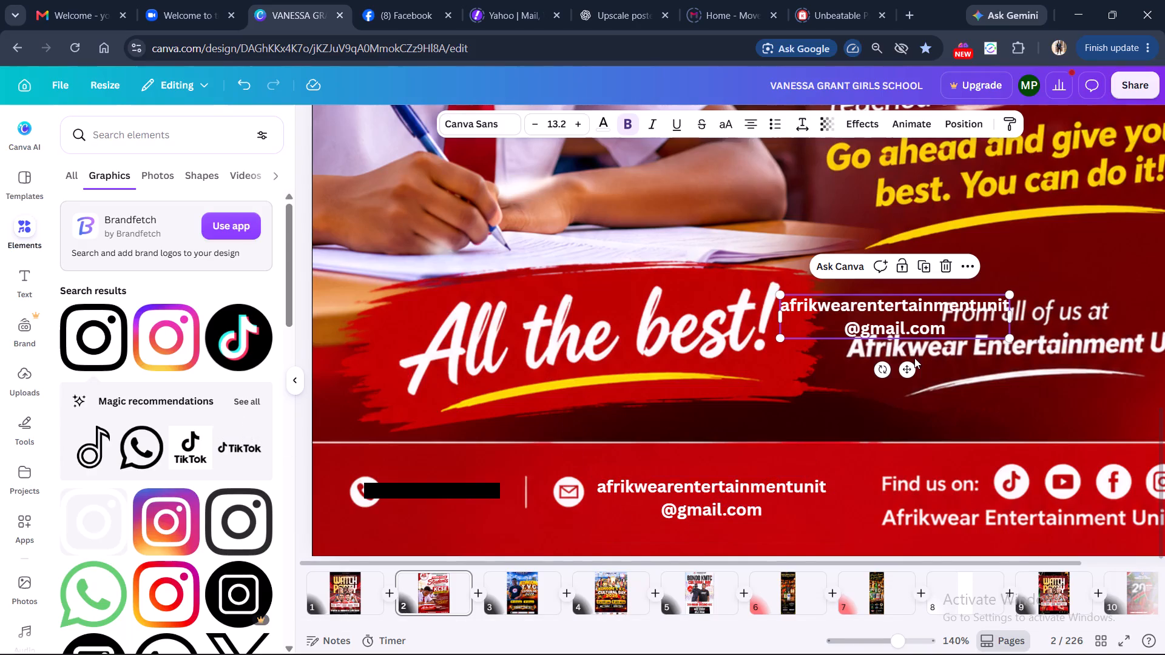
drag(907, 327, 1034, 274)
Replace the copied e-mail text above "From all of us at" with the letter i, and erase it to remove the copy.
key(i)
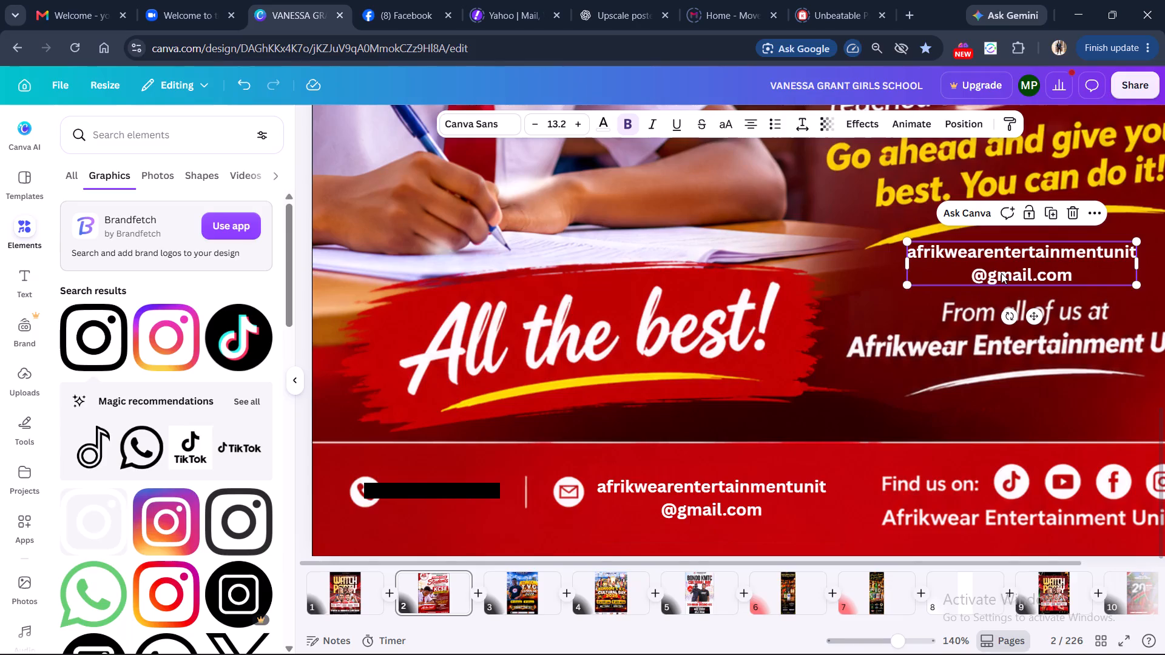
click(1014, 266)
key(i)
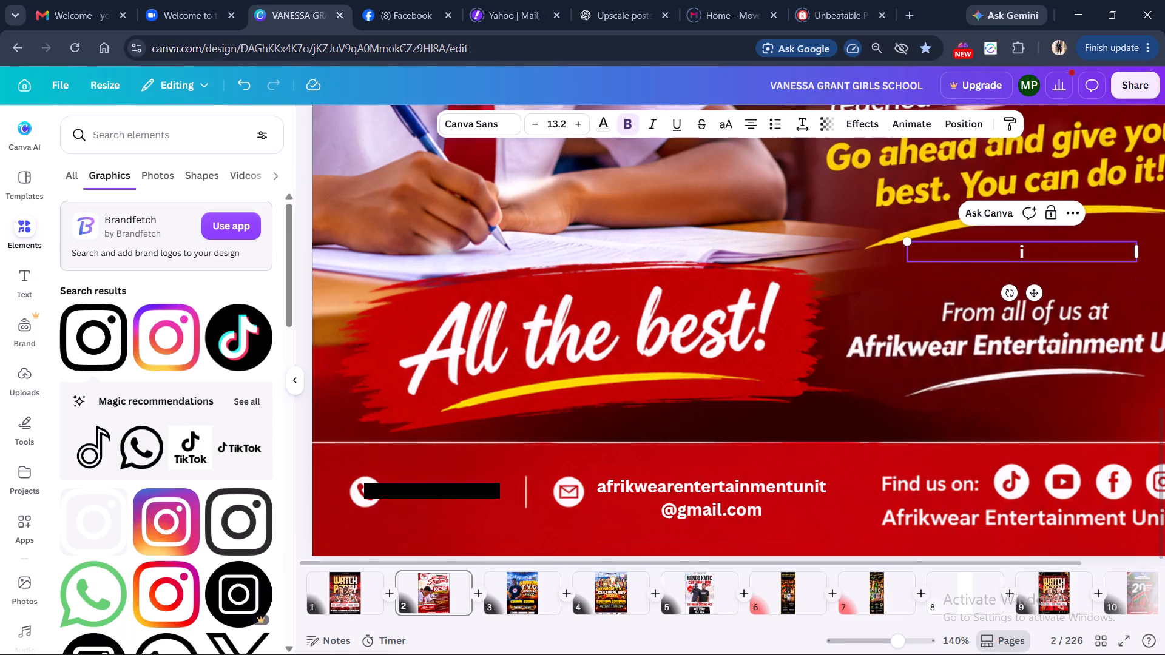
key(i)
key(BackSpace)
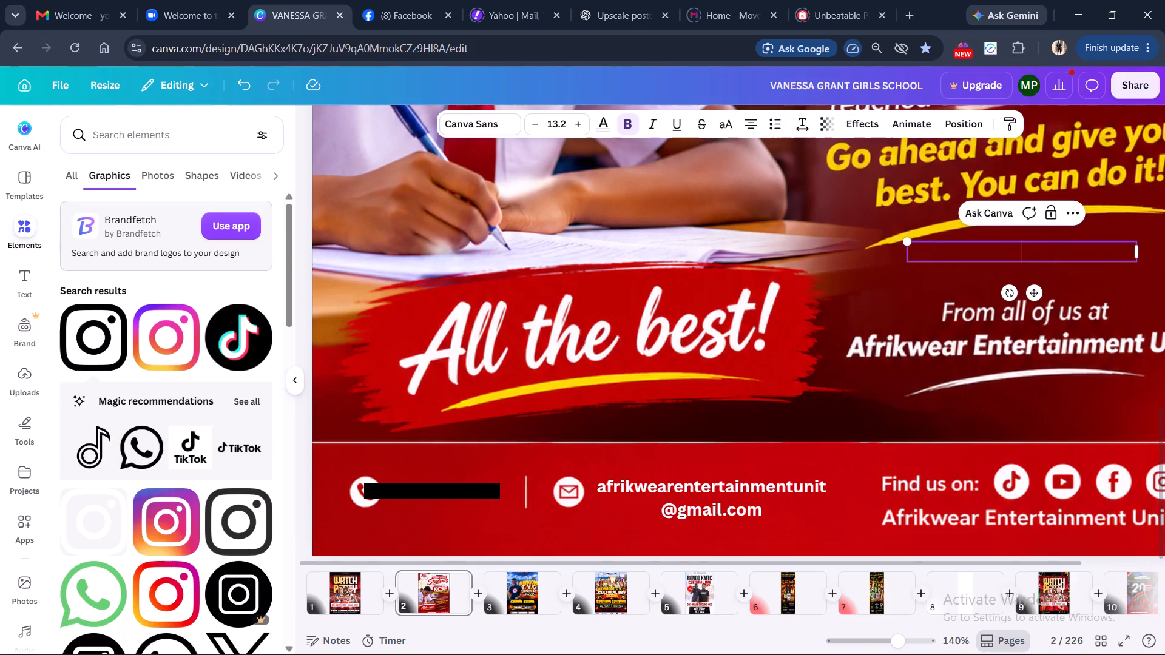
click(863, 304)
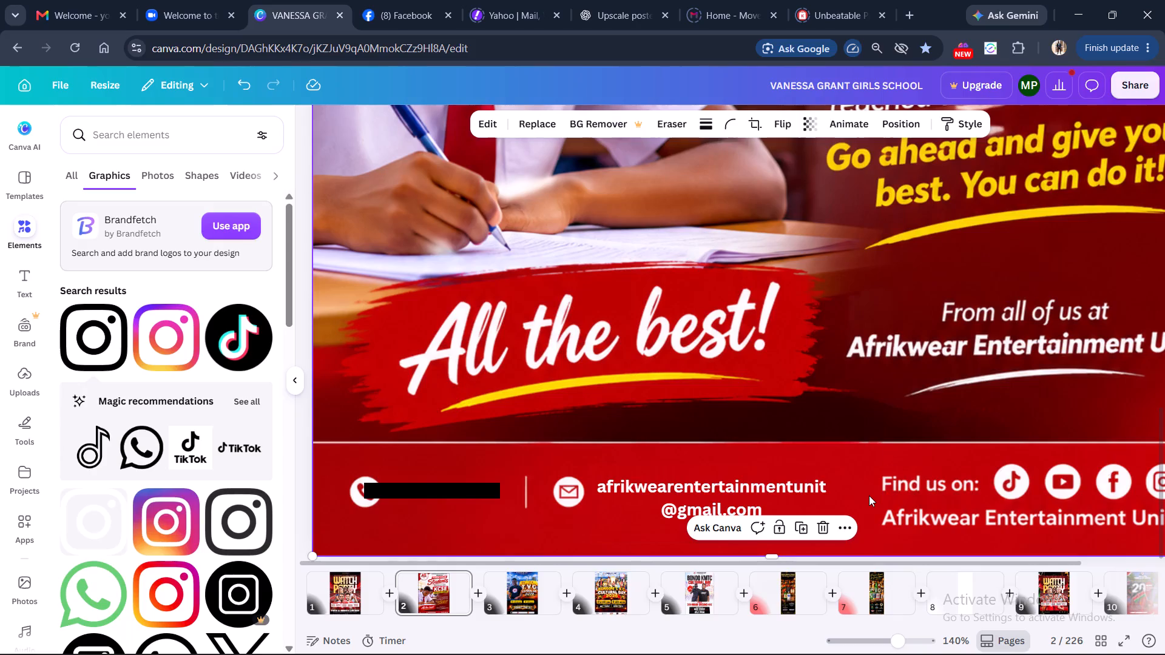
Duplicate the red strip behind the footer's e-mail text and place the copy over "All the best!".
click(869, 495)
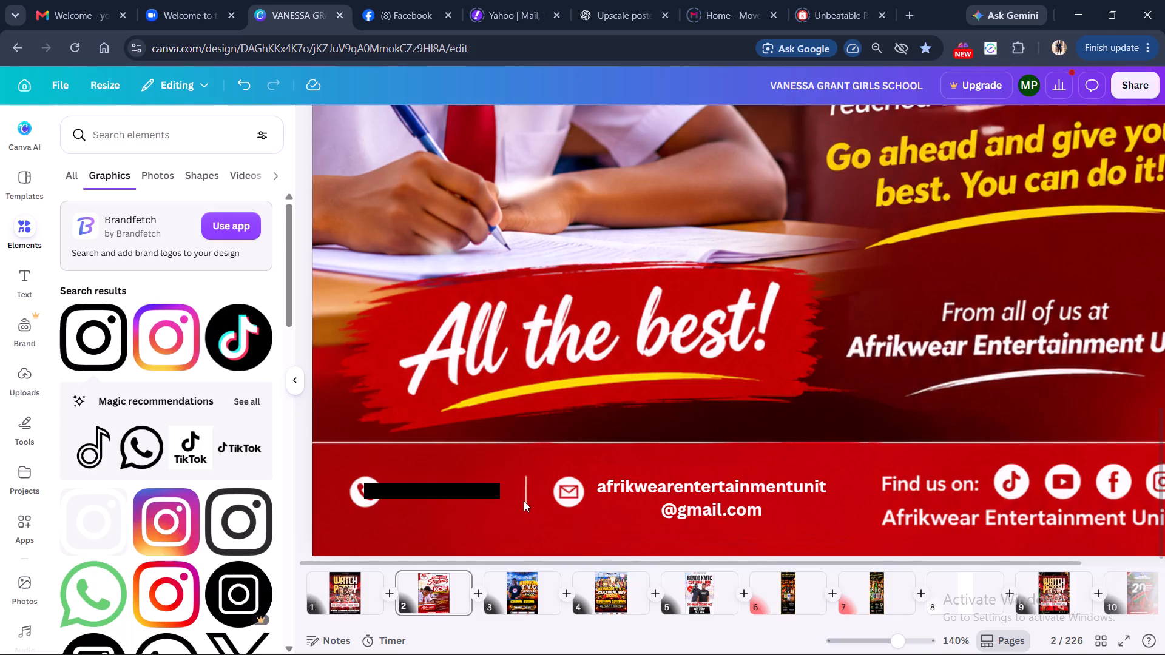
click(851, 501)
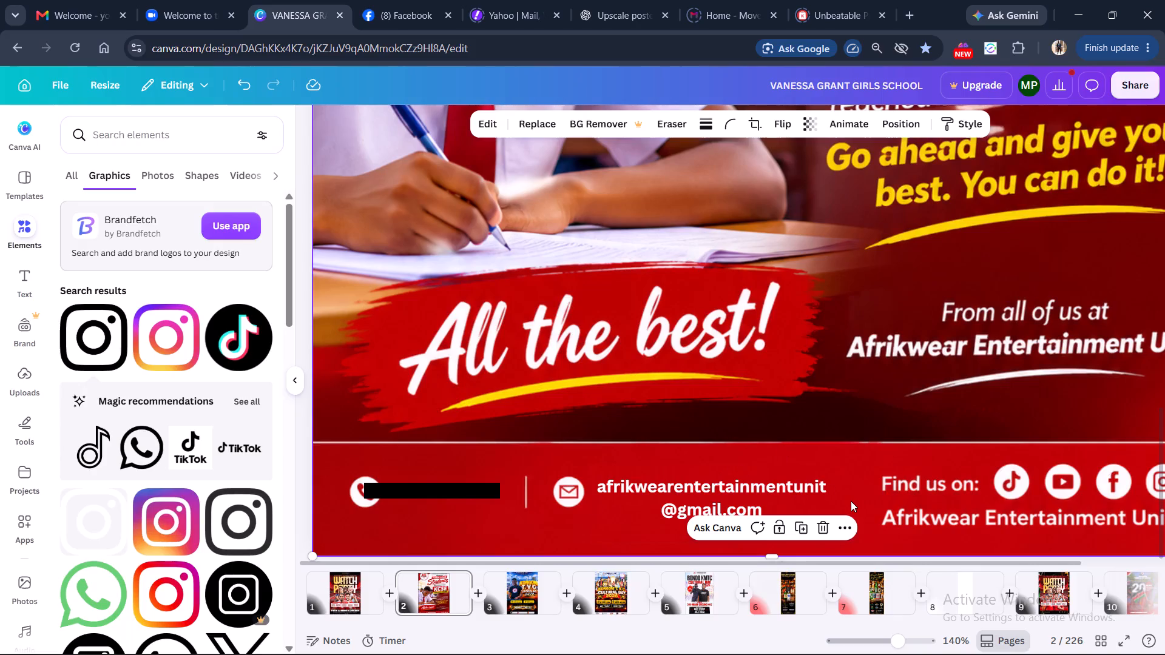
click(797, 491)
click(634, 540)
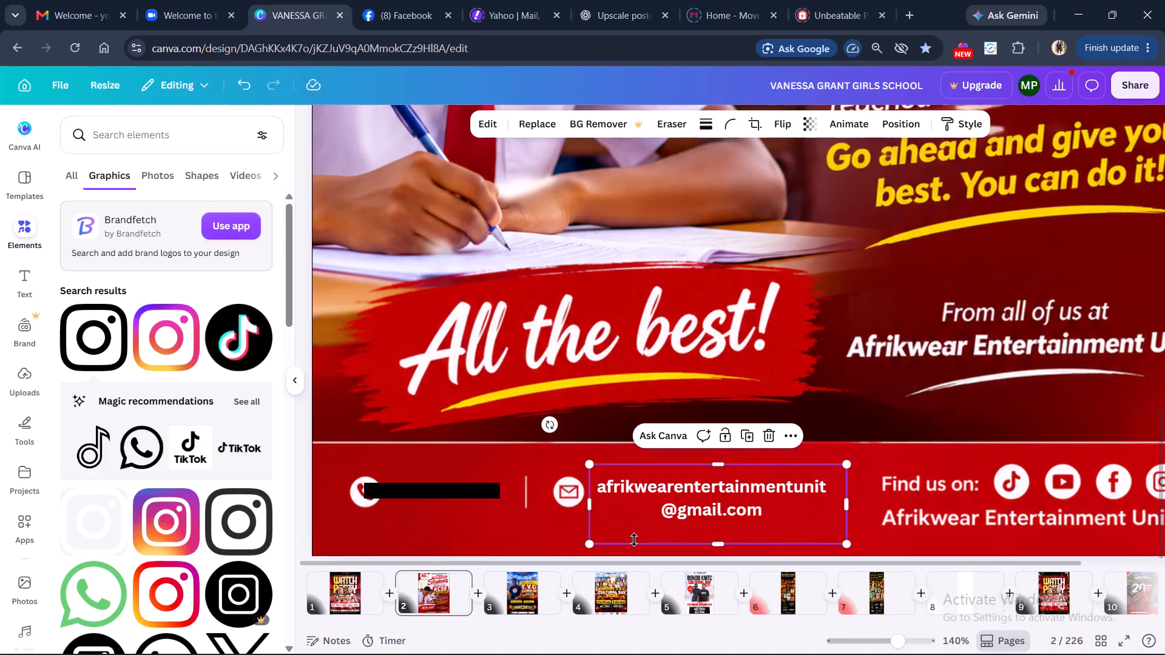
click(743, 435)
drag(768, 505, 753, 302)
Expand and crop the copied strip down to a small piece showing only the short vertical divider line.
drag(592, 312, 542, 311)
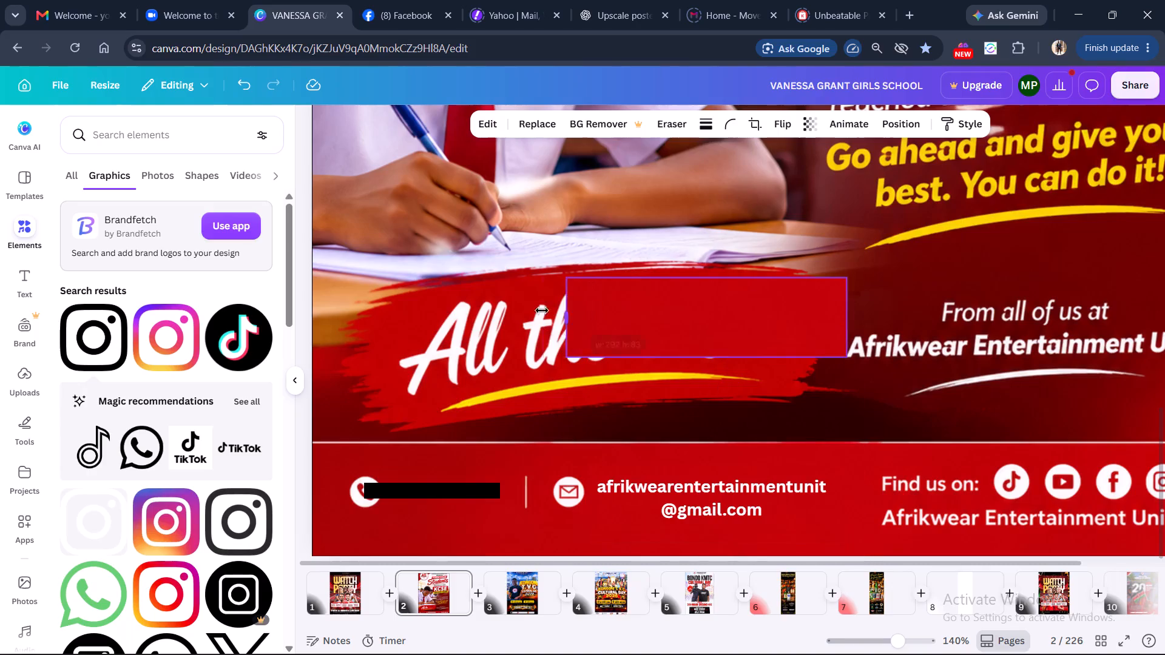
drag(542, 311, 387, 309)
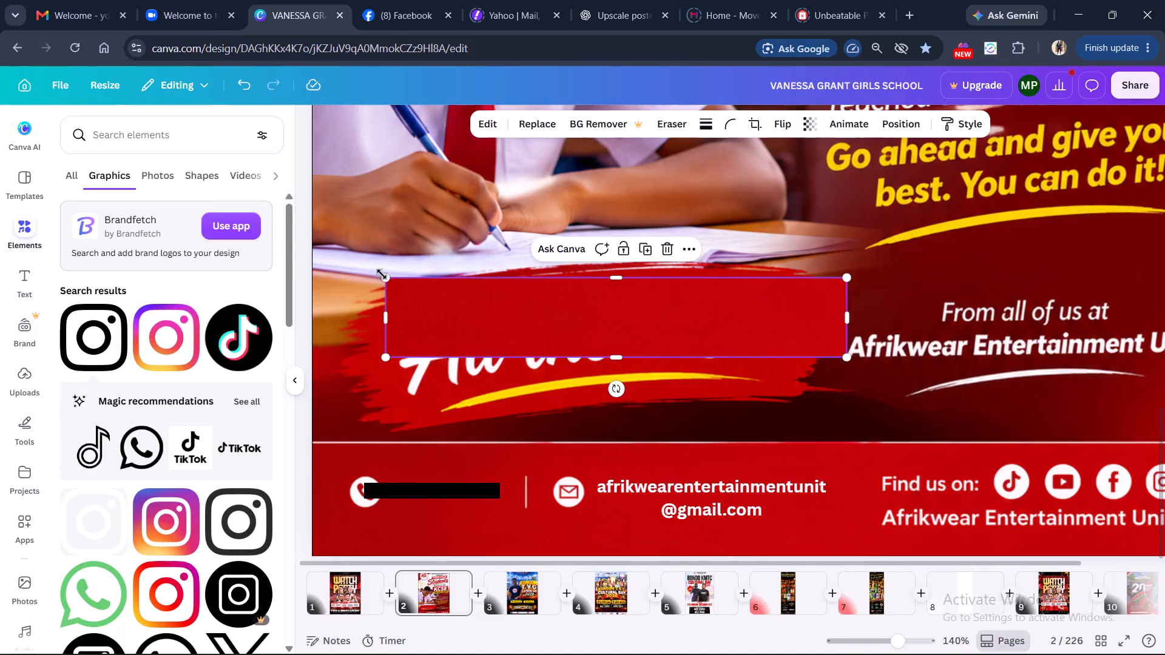
drag(384, 277, 606, 335)
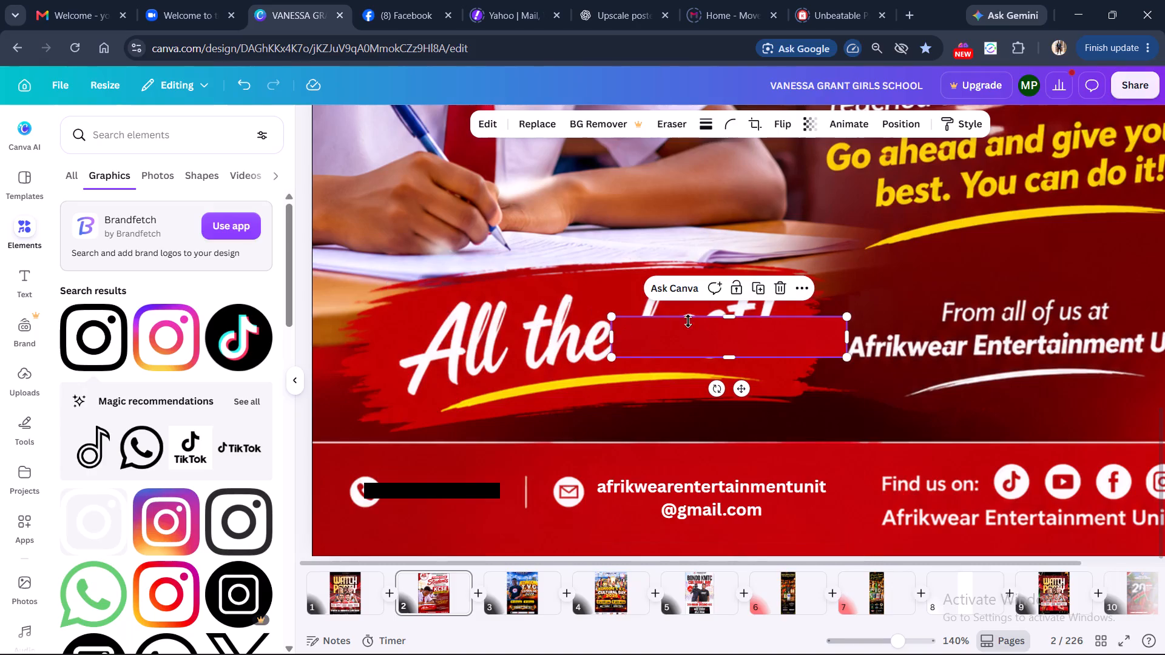
drag(734, 321, 725, 237)
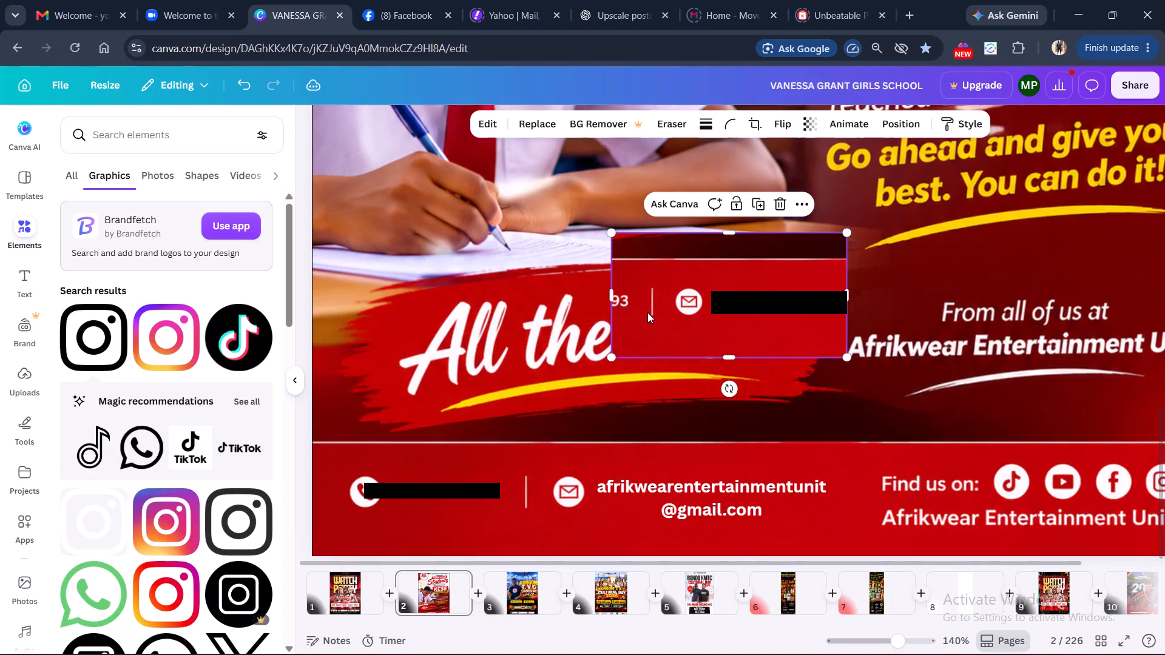
drag(615, 289, 647, 291)
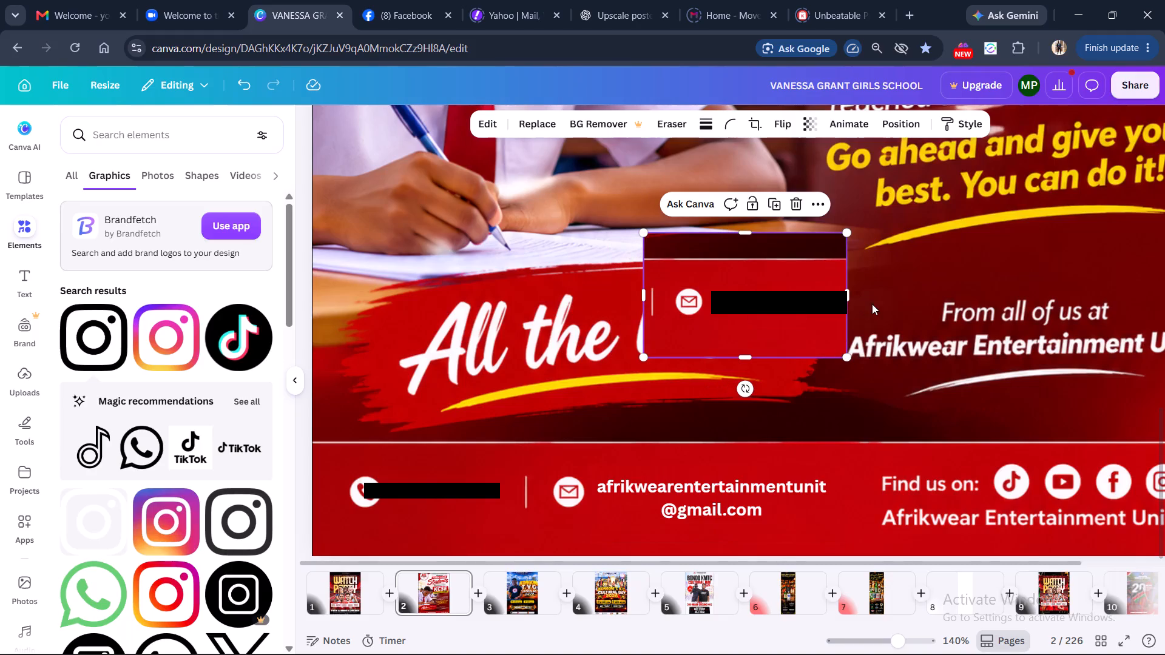
drag(845, 301, 670, 307)
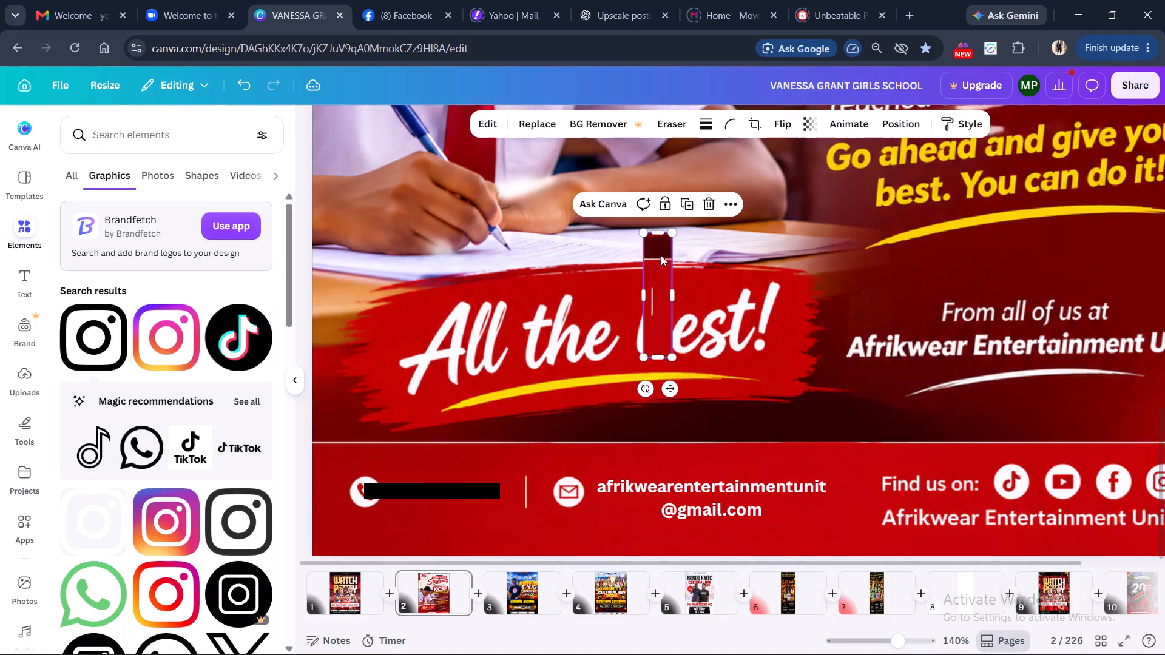
drag(658, 235, 662, 281)
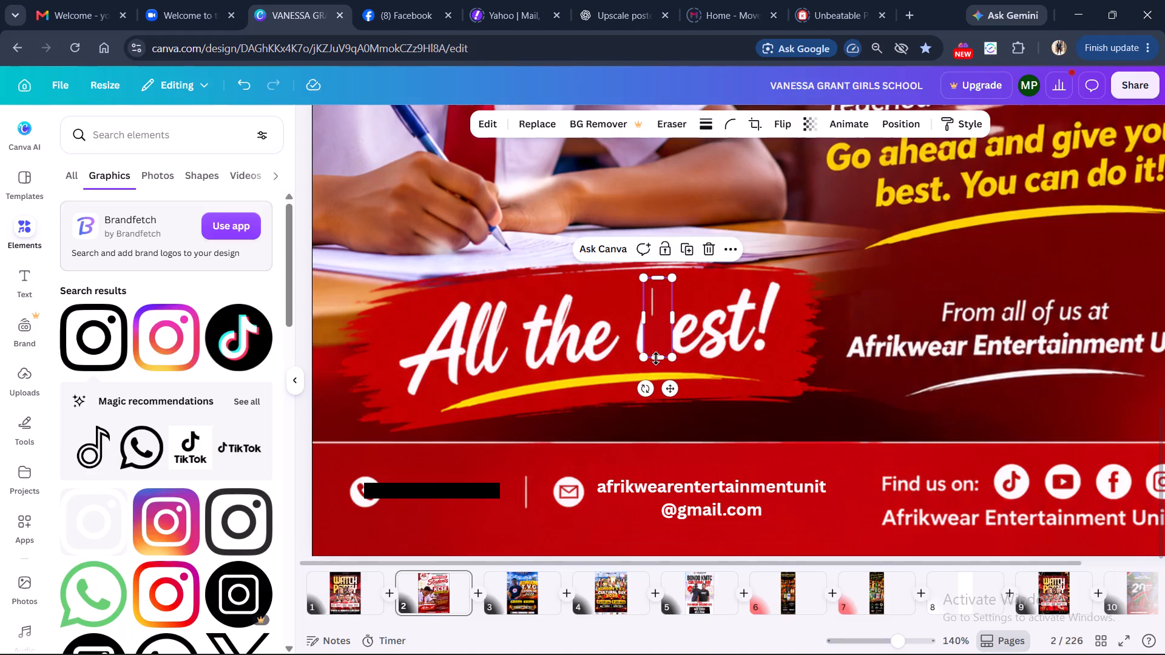
drag(656, 358, 656, 327)
Move the cropped divider piece into the footer between the e-mail text and "Find us on".
drag(658, 292, 863, 506)
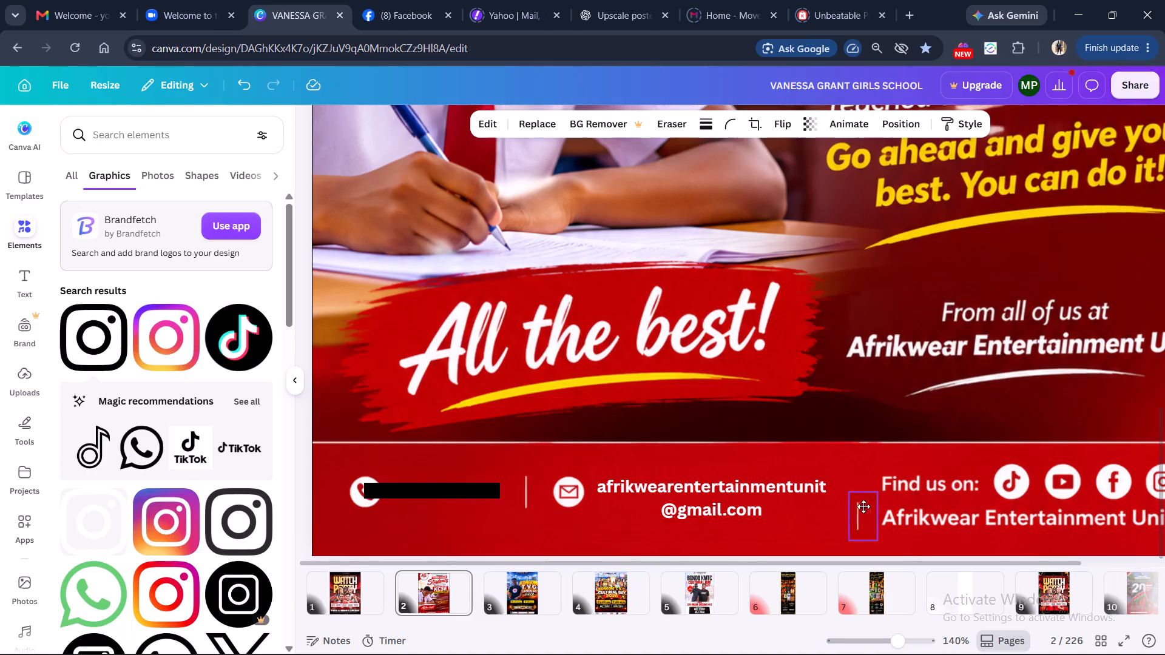
drag(863, 506, 851, 476)
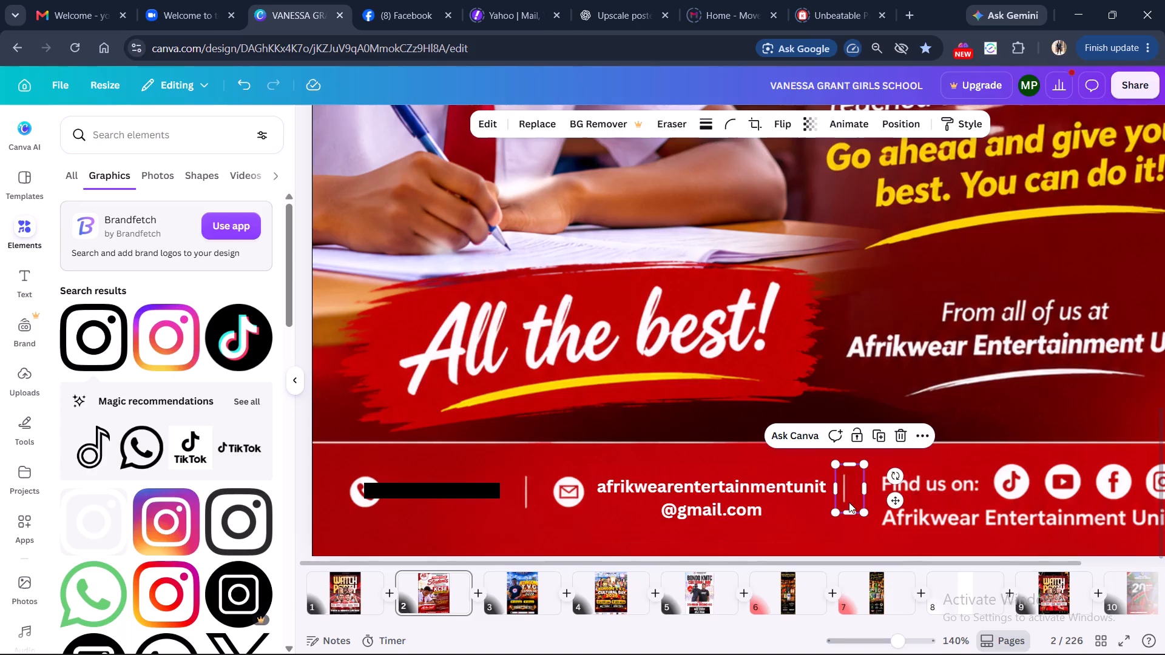
Trim both sides of the divider piece close to its line and enlarge it to about 7 wide by 62 high.
drag(867, 488, 848, 488)
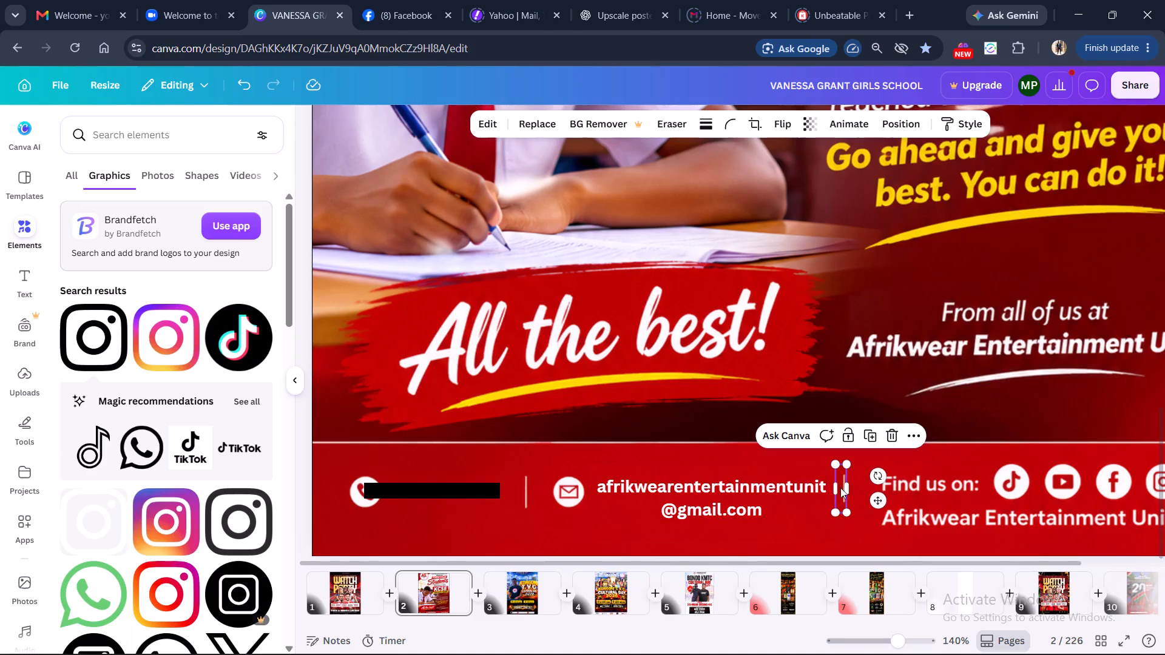
drag(836, 486, 842, 486)
click(772, 463)
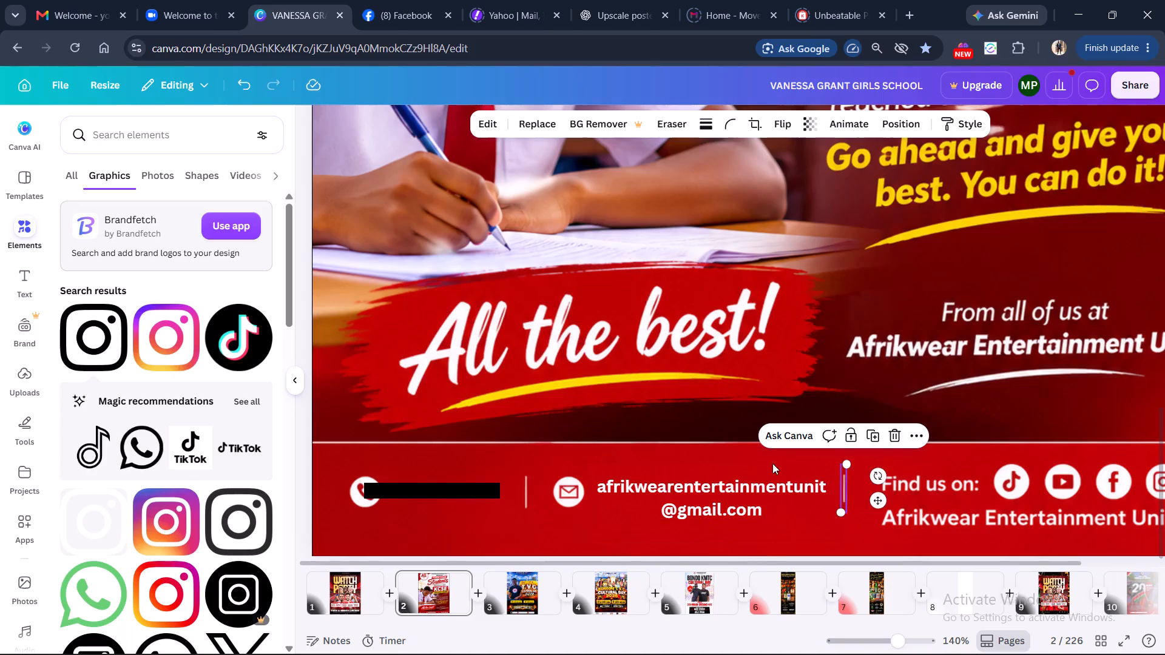
click(843, 488)
drag(841, 516, 840, 516)
drag(840, 516, 822, 525)
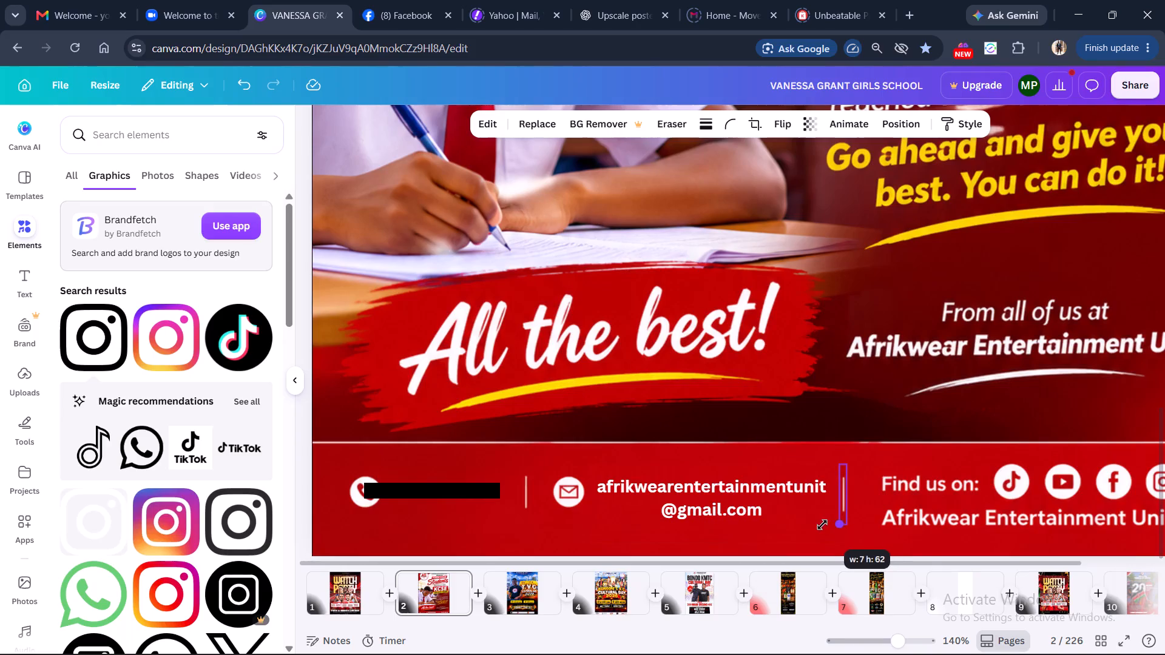
drag(822, 525, 833, 527)
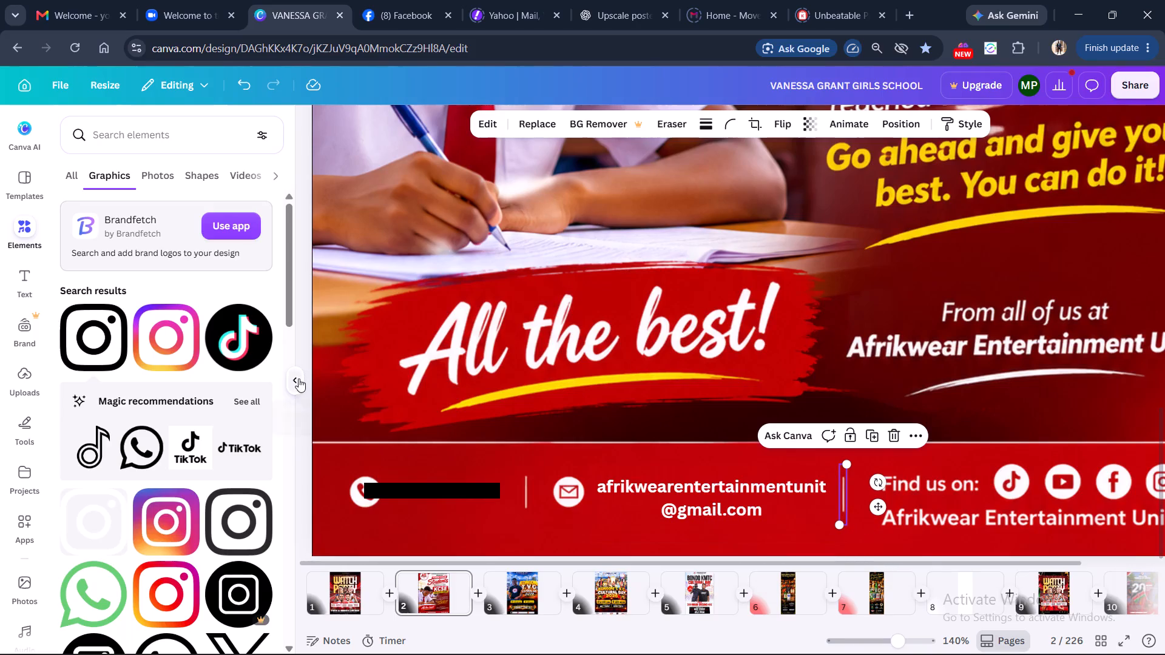
Examine the new divider and its spacing in the footer up close.
click(299, 378)
scroll(792, 467, left, 1)
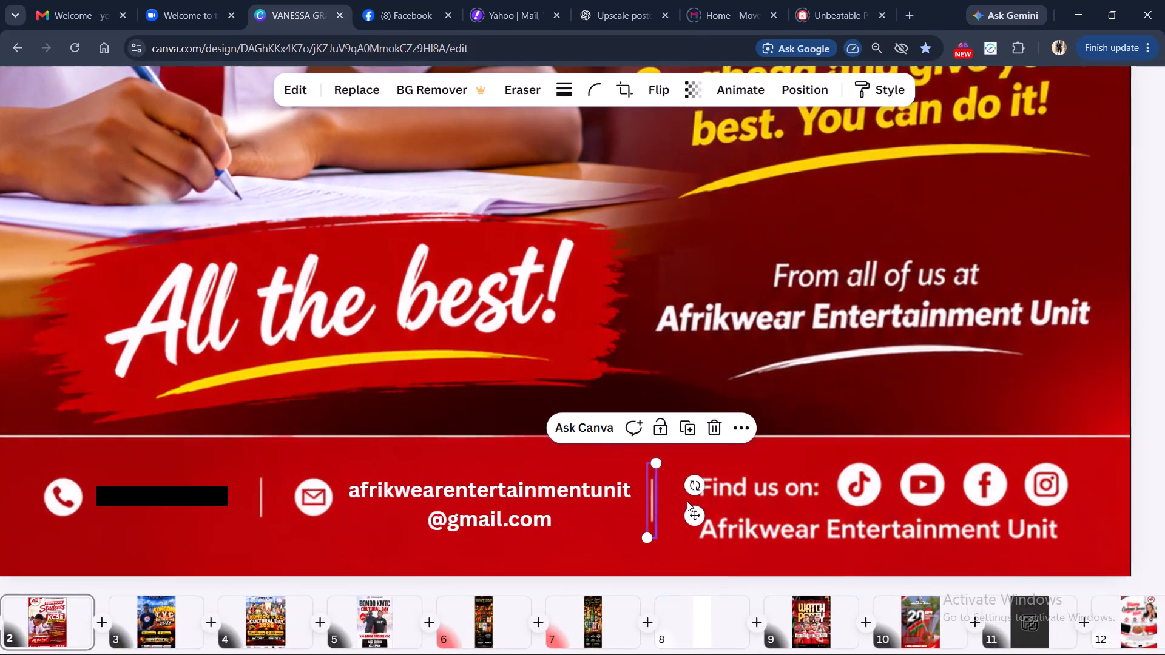
scroll(687, 501, down, 2)
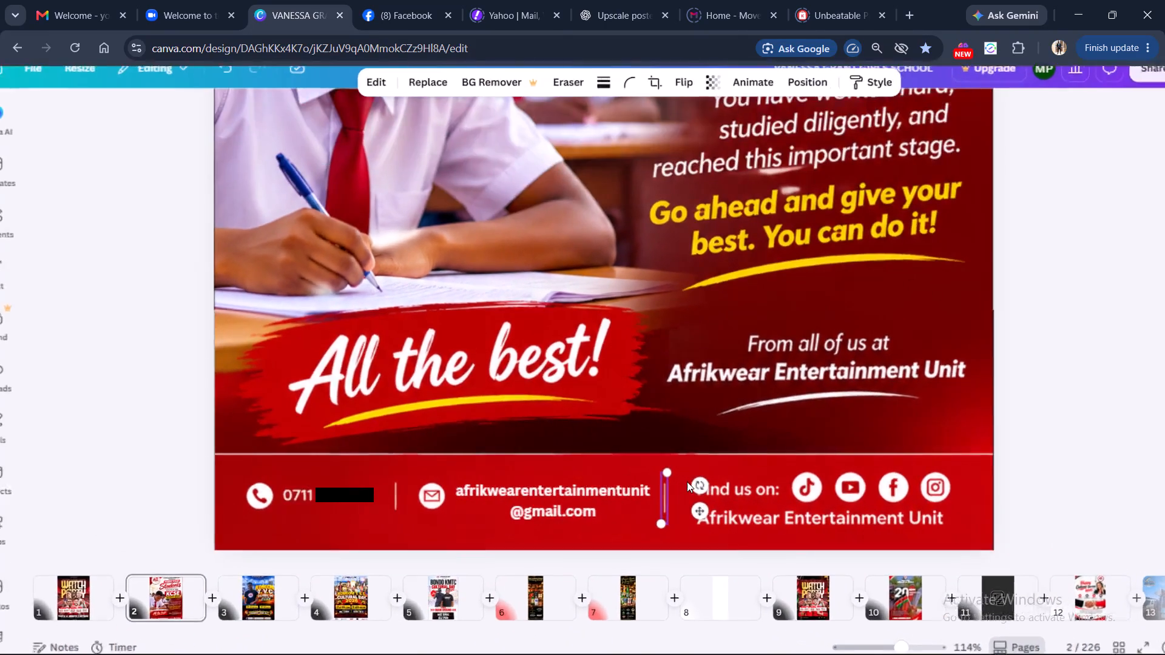
click(596, 339)
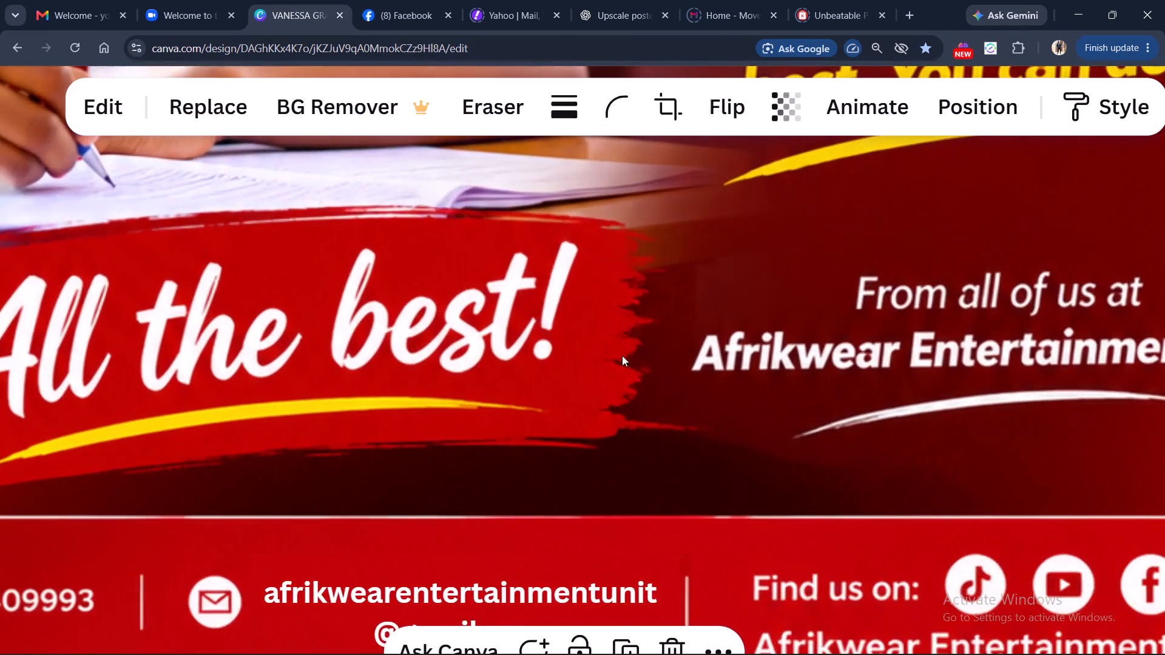
scroll(632, 364, down, 5)
click(692, 337)
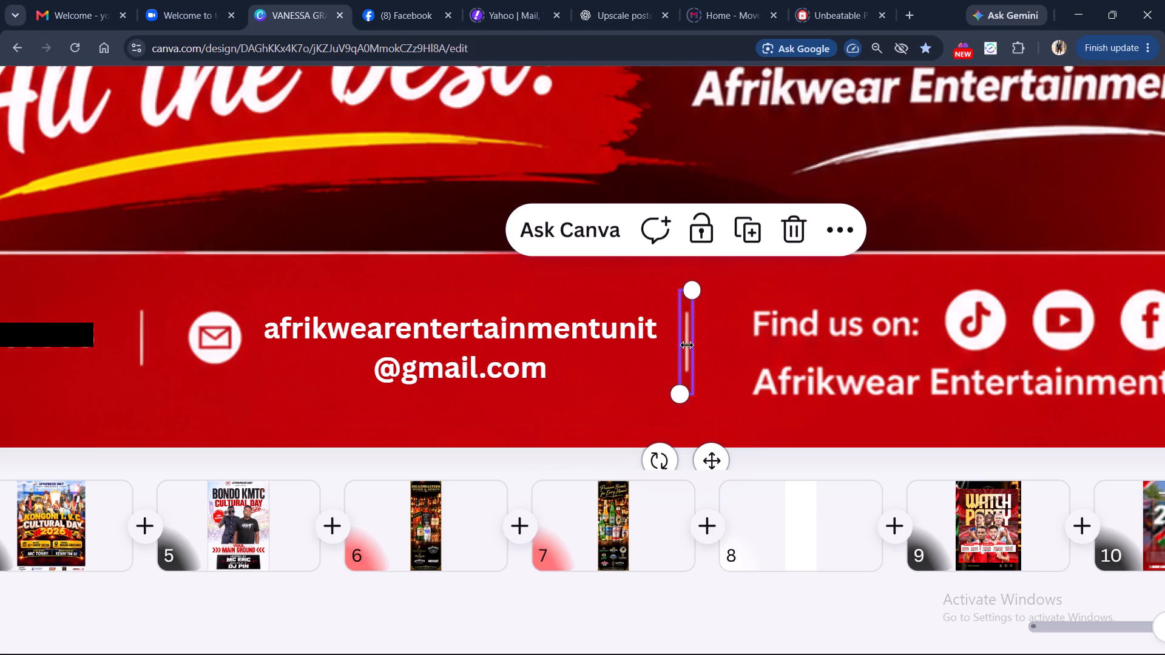
click(726, 371)
click(741, 305)
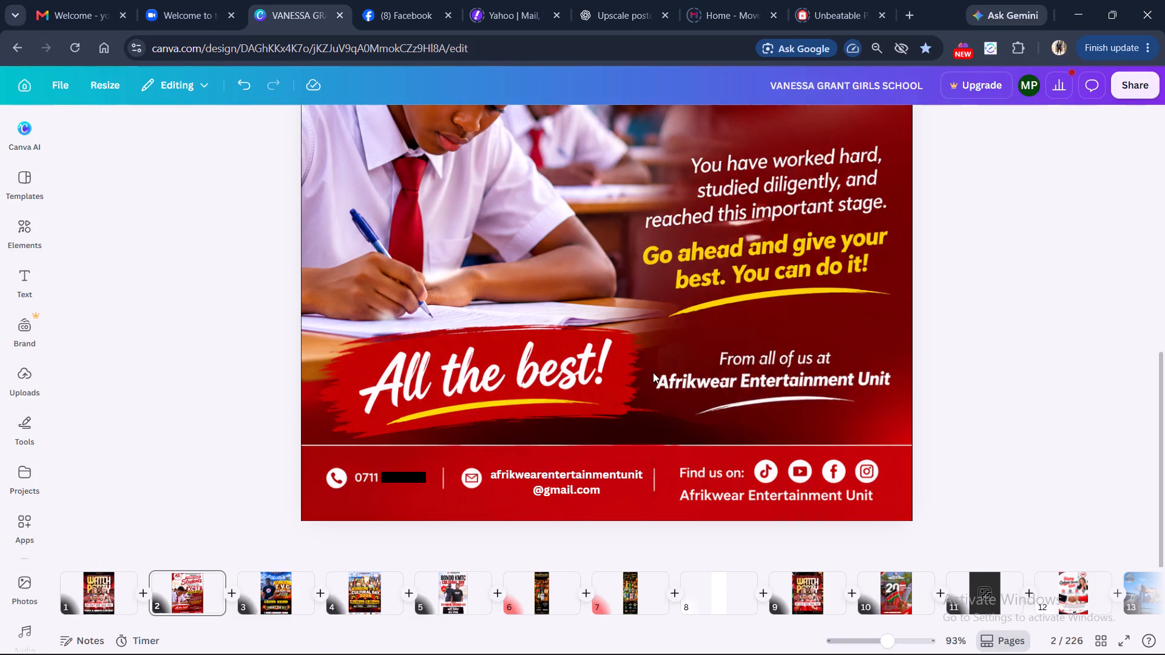
scroll(680, 335, up, 1)
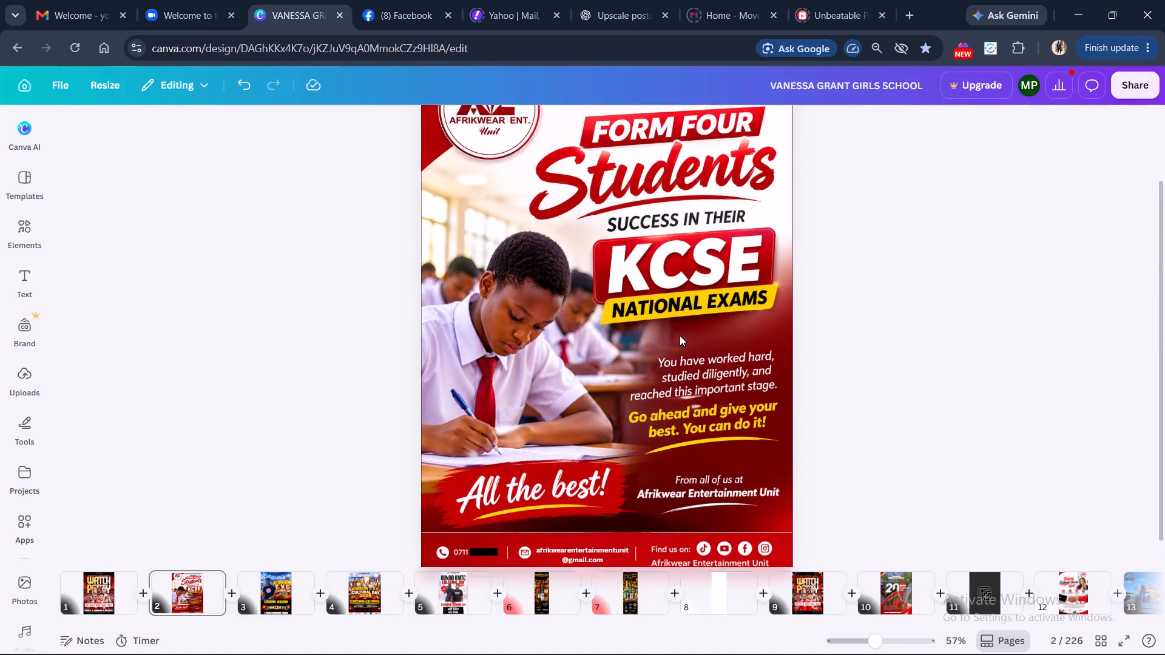
scroll(680, 335, up, 2)
scroll(680, 335, down, 1)
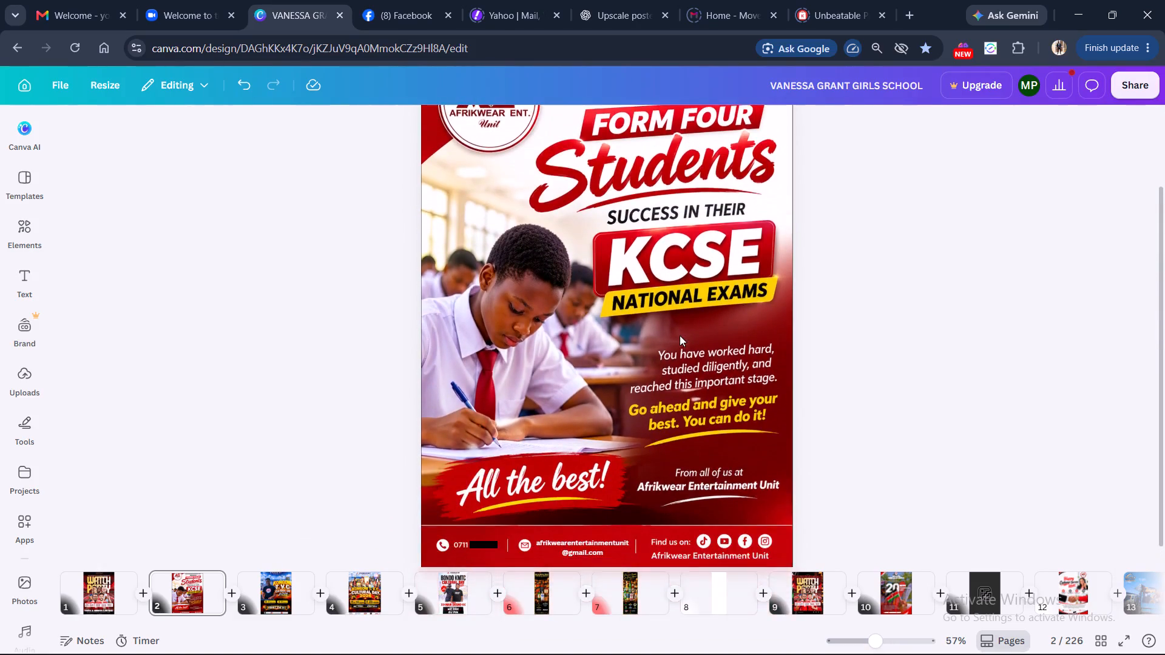
scroll(680, 335, down, 1)
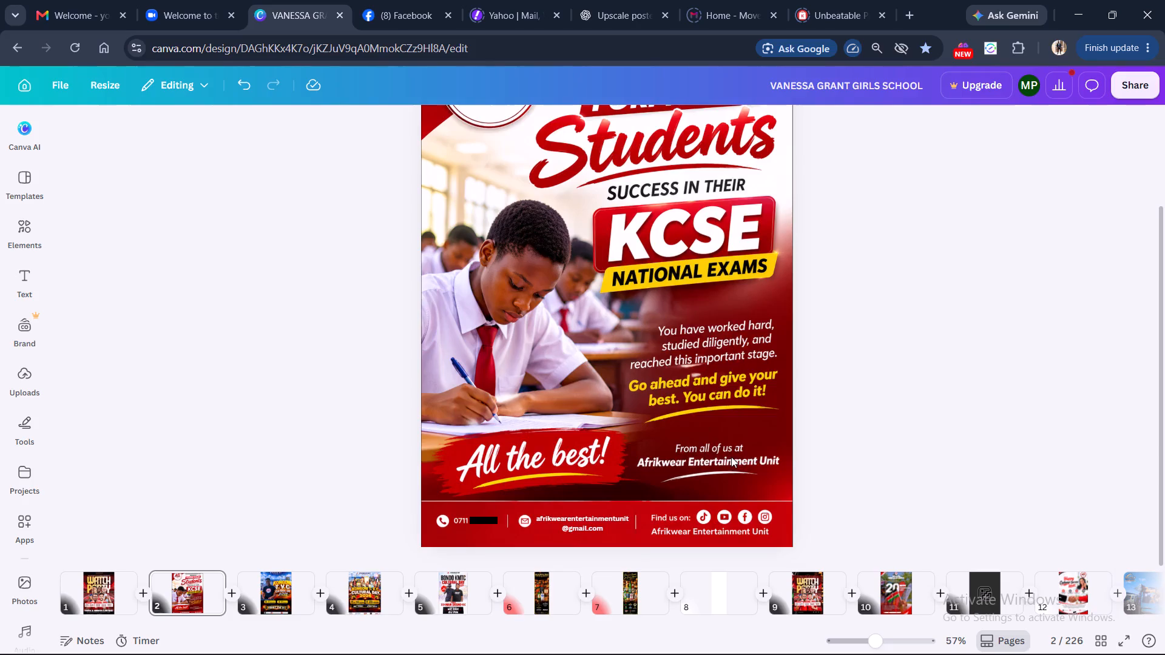
scroll(675, 388, up, 2)
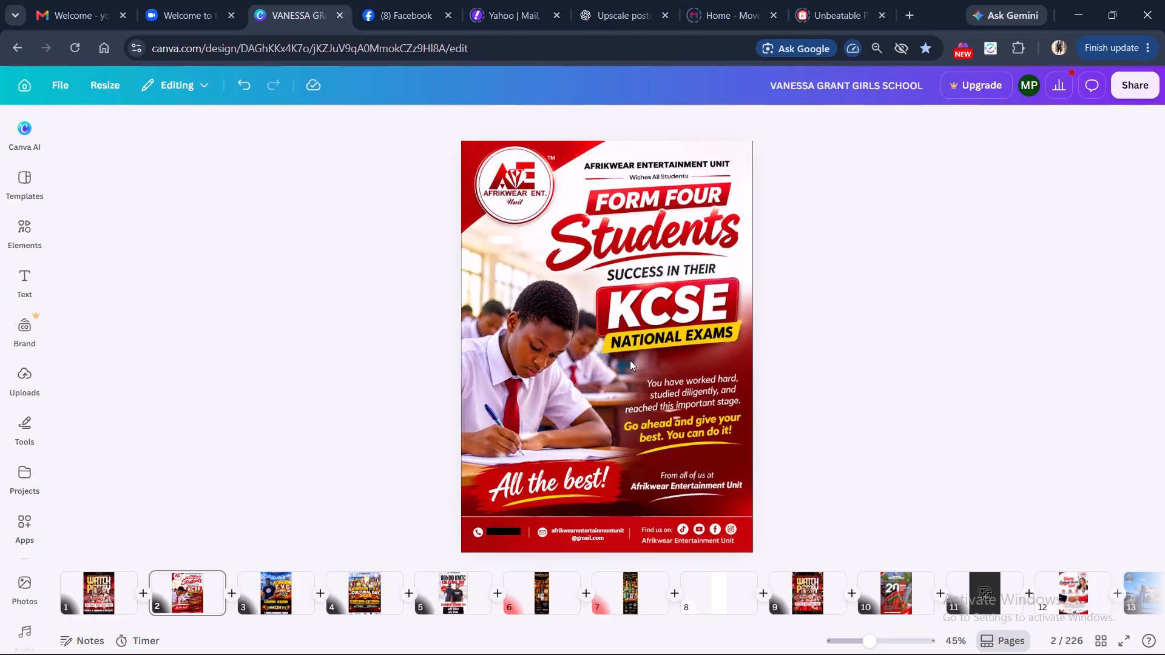
Download only the current page, page 2, as a PNG.
click(58, 79)
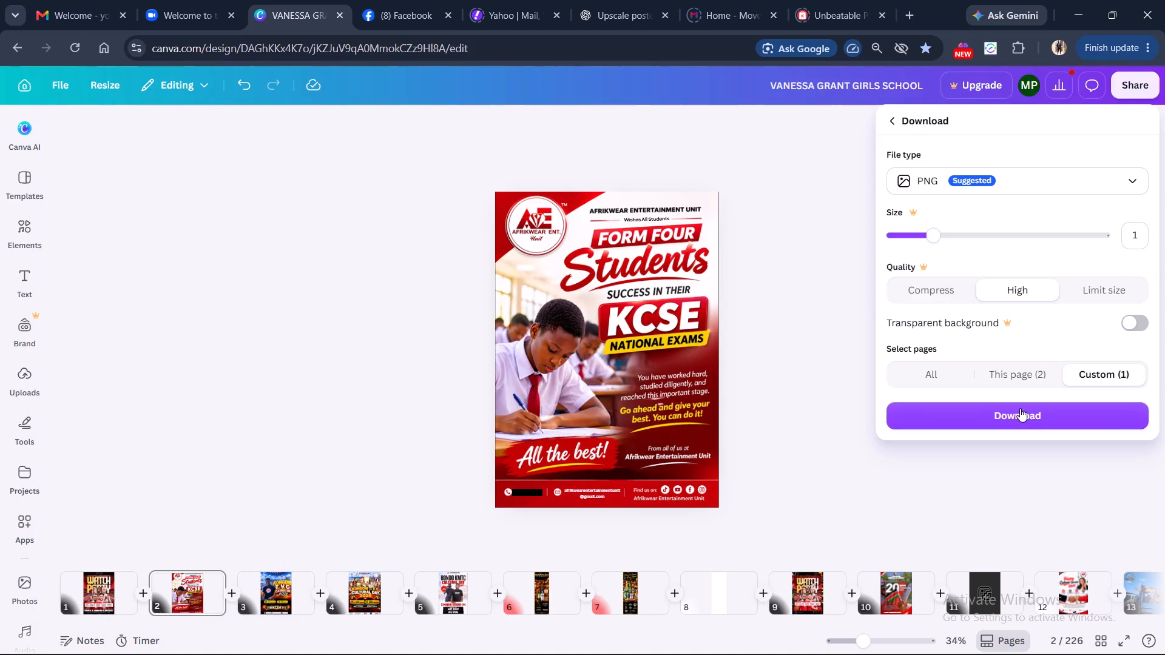
click(1028, 380)
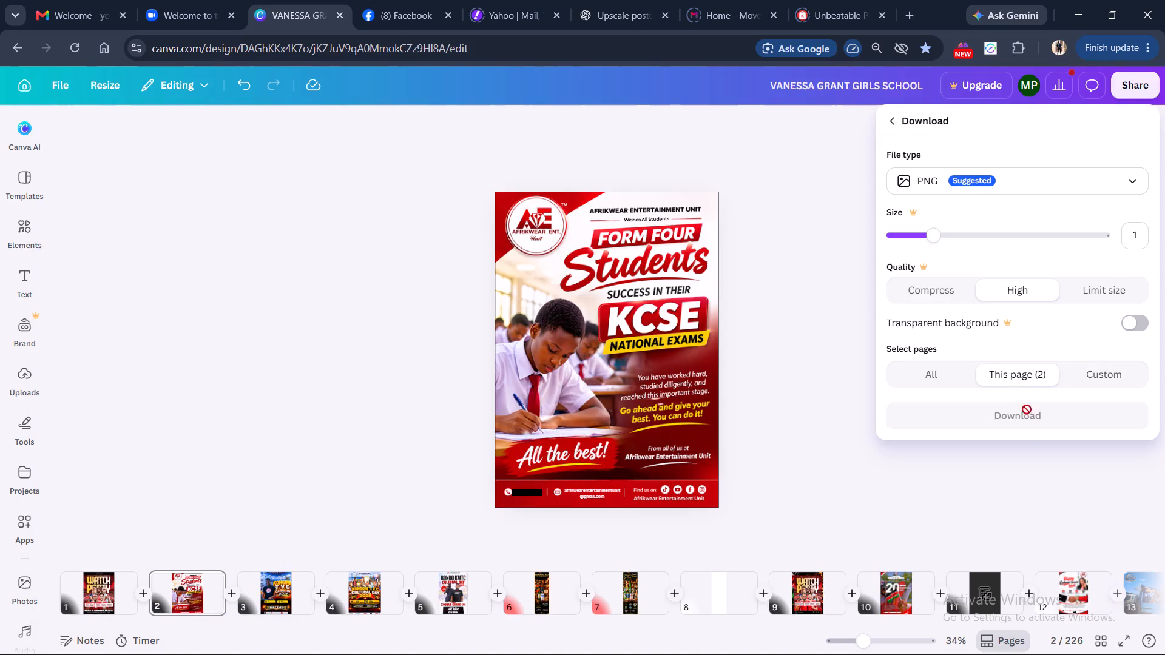
click(1013, 419)
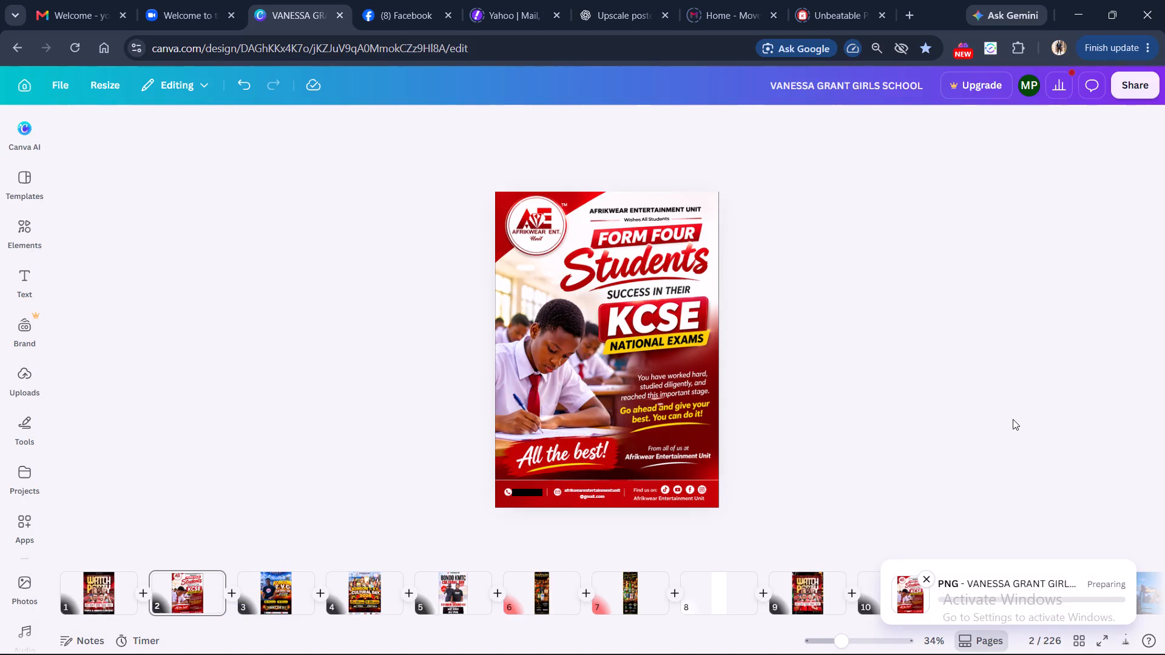